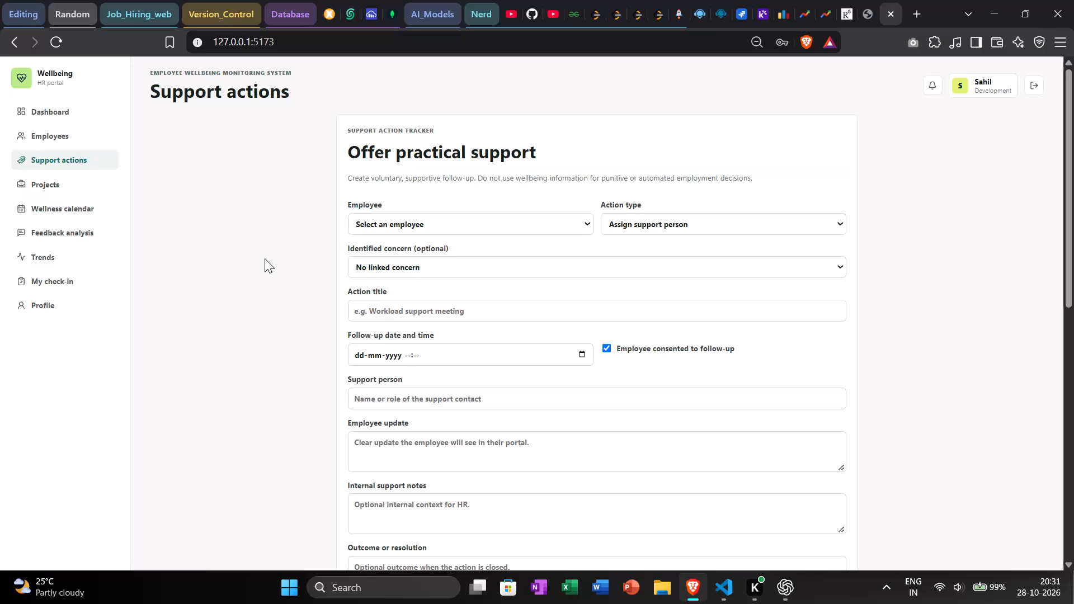
Review the Support actions page, examining the practical support form, the active follow-ups and the status choices of the first action.
scroll(265, 258, down, 5)
scroll(265, 258, up, 1)
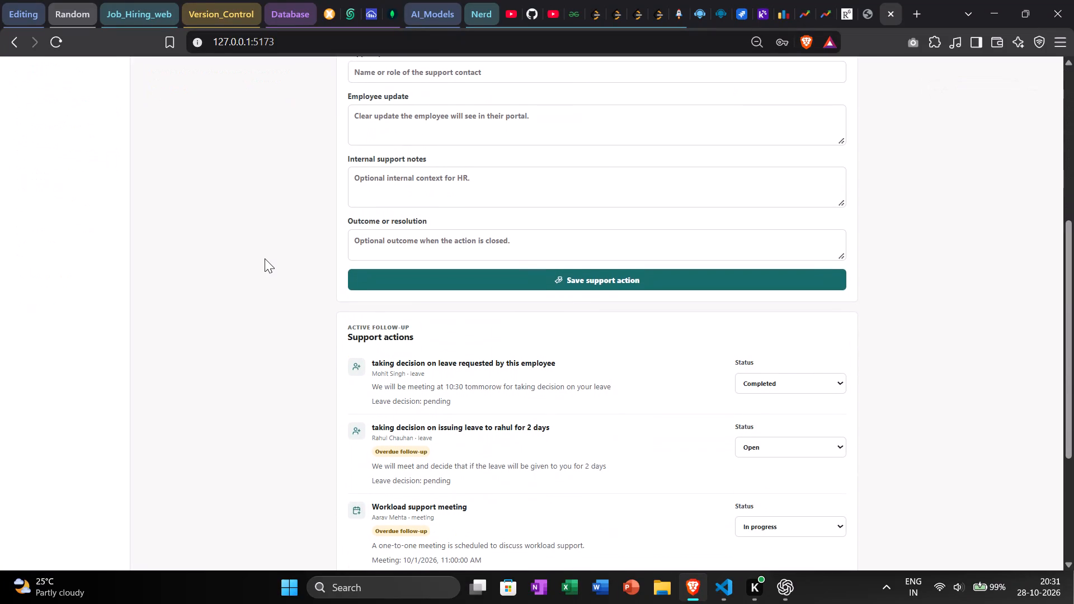
scroll(265, 258, up, 1)
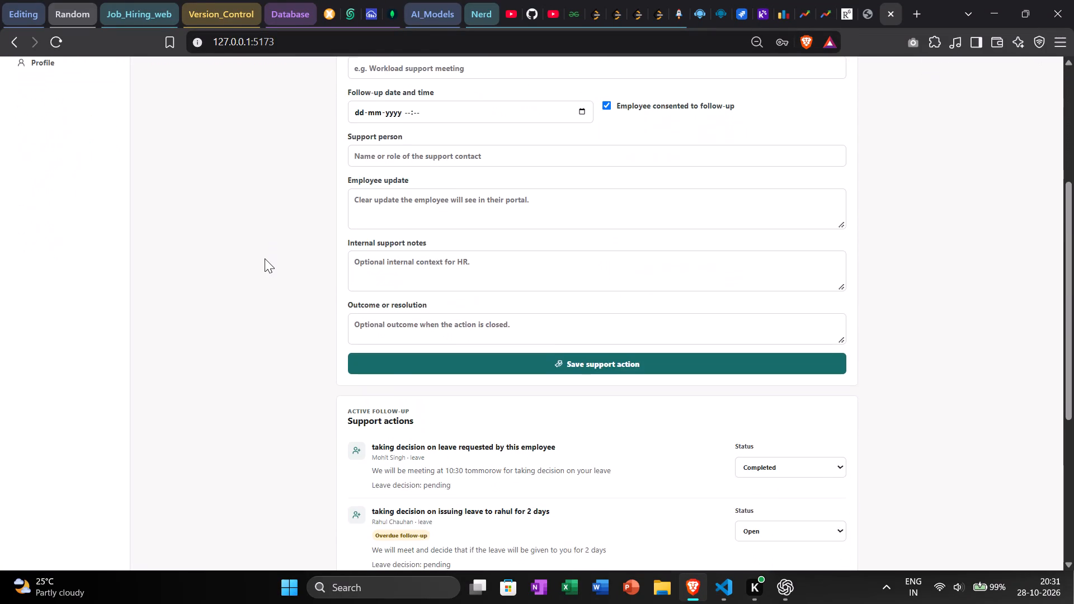
scroll(265, 258, down, 2)
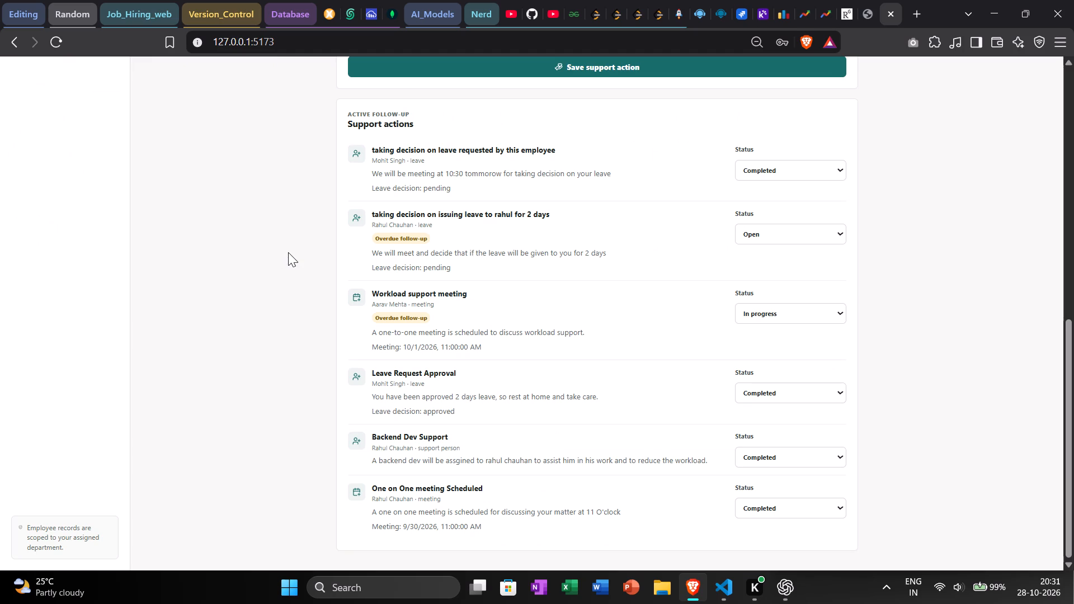
click(789, 168)
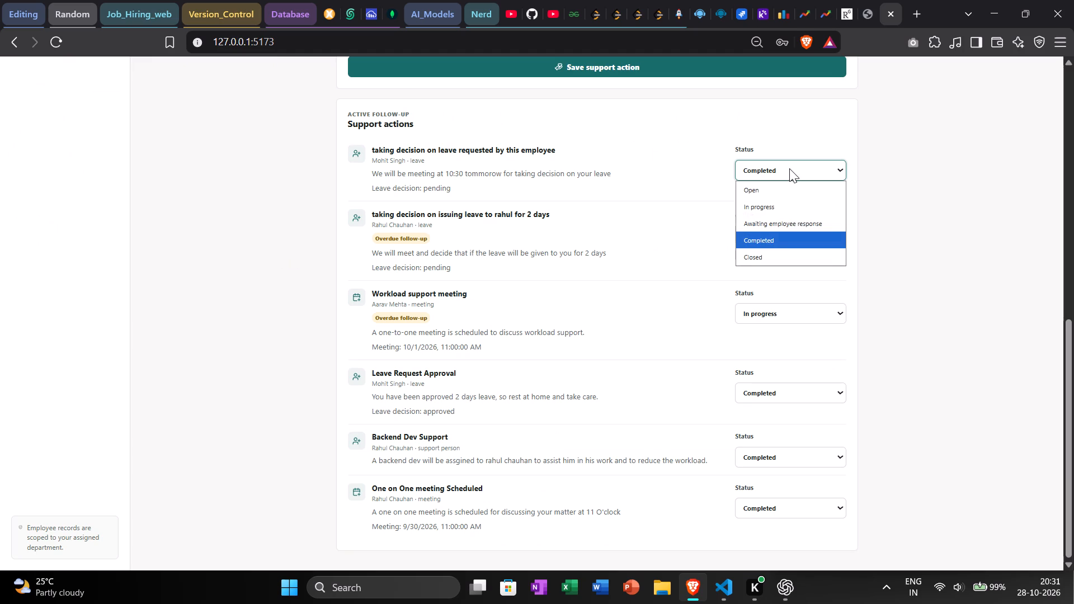
click(789, 168)
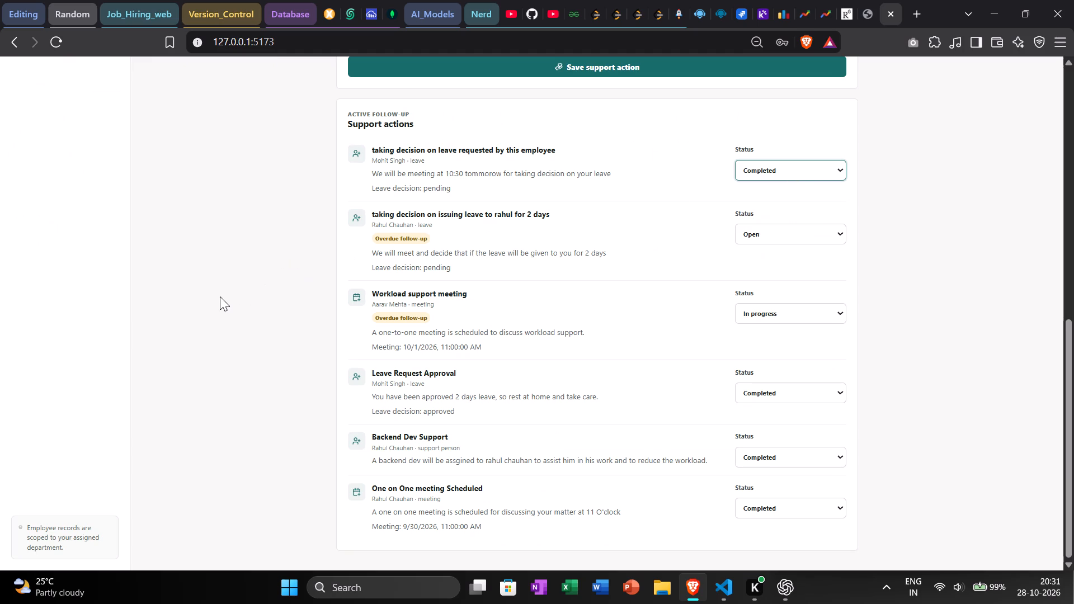
click(220, 296)
scroll(220, 296, up, 6)
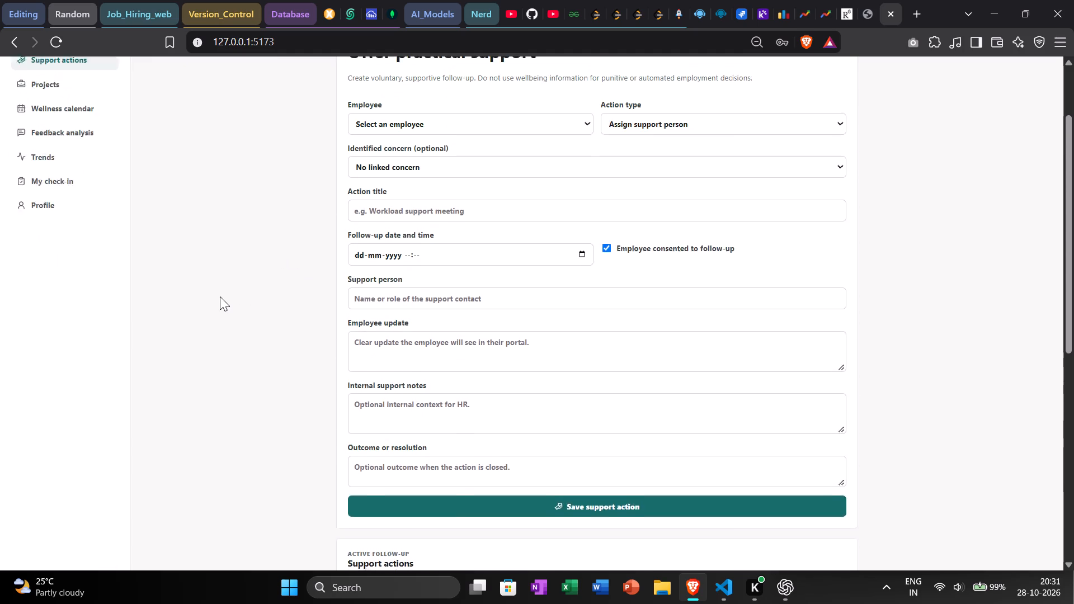
scroll(220, 296, up, 2)
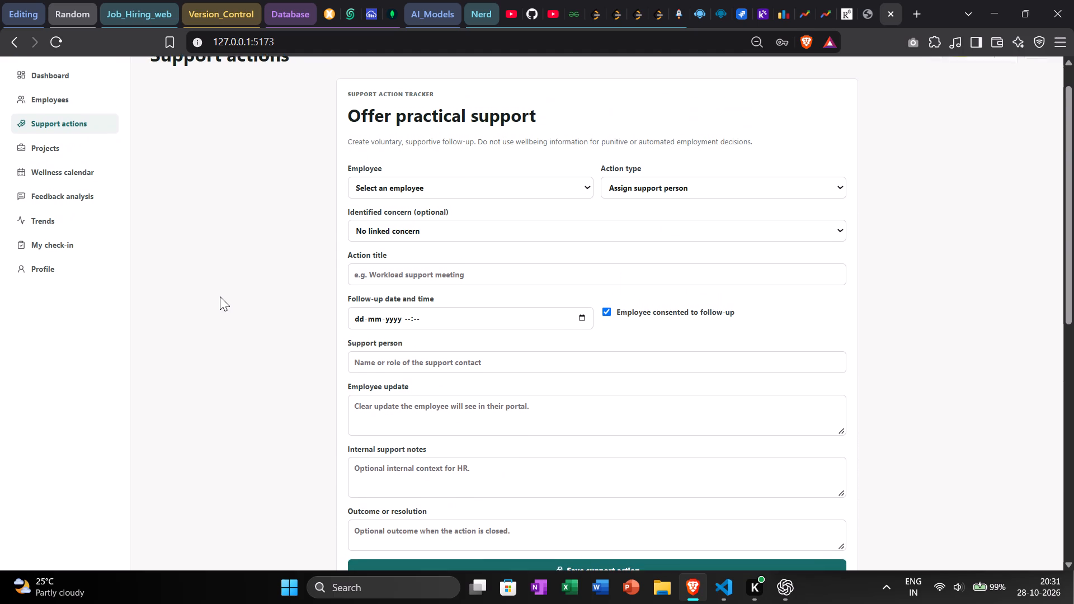
scroll(220, 296, up, 2)
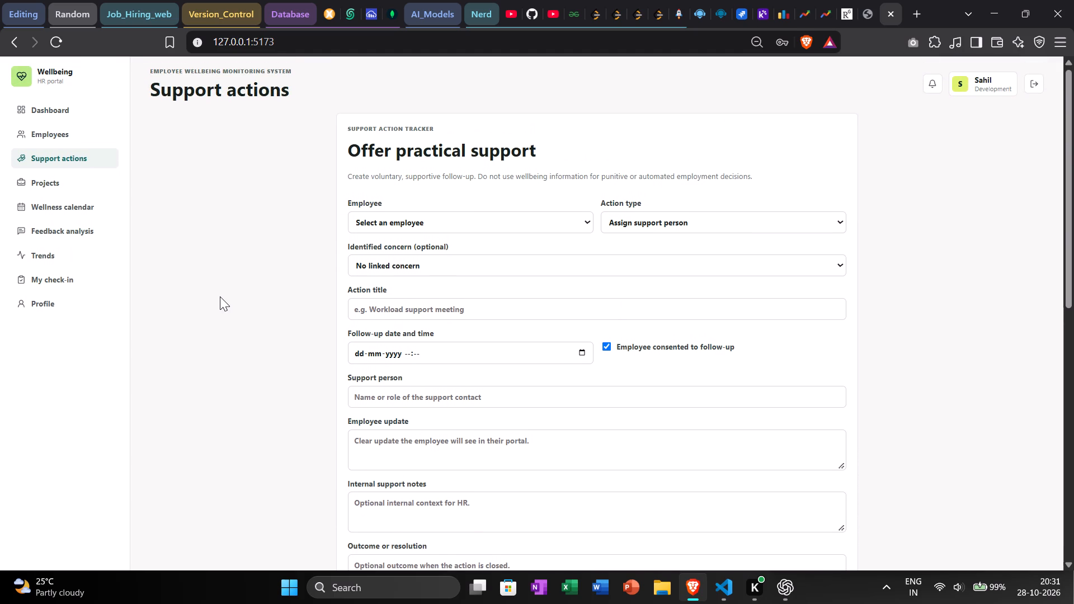
scroll(220, 296, up, 1)
Examine the Projects page's creation form, trying its start date, deadline and team assignment fields without keeping an assignment row.
click(45, 185)
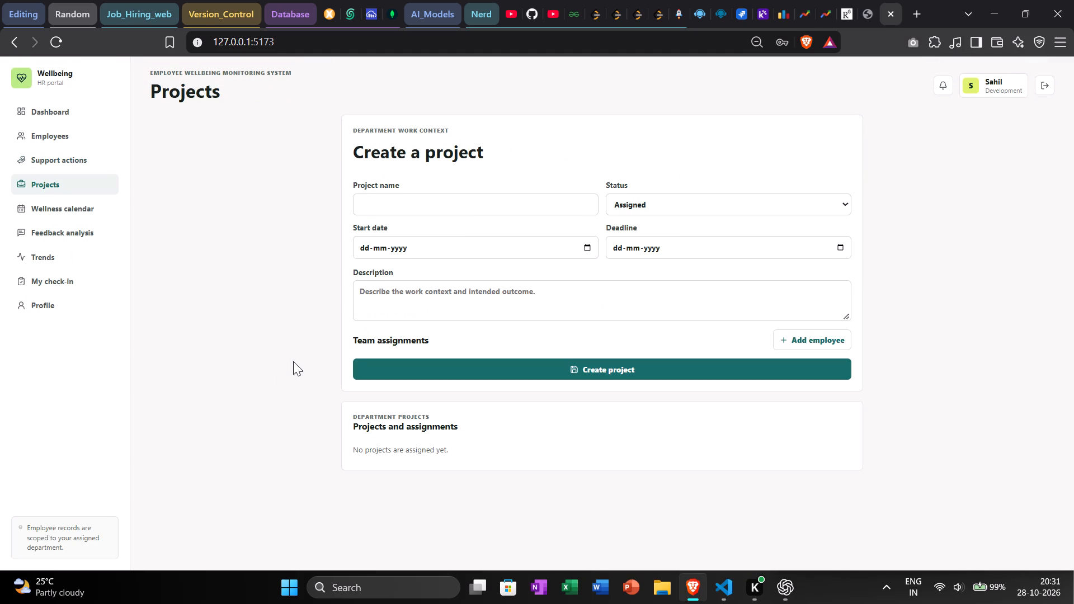
click(587, 246)
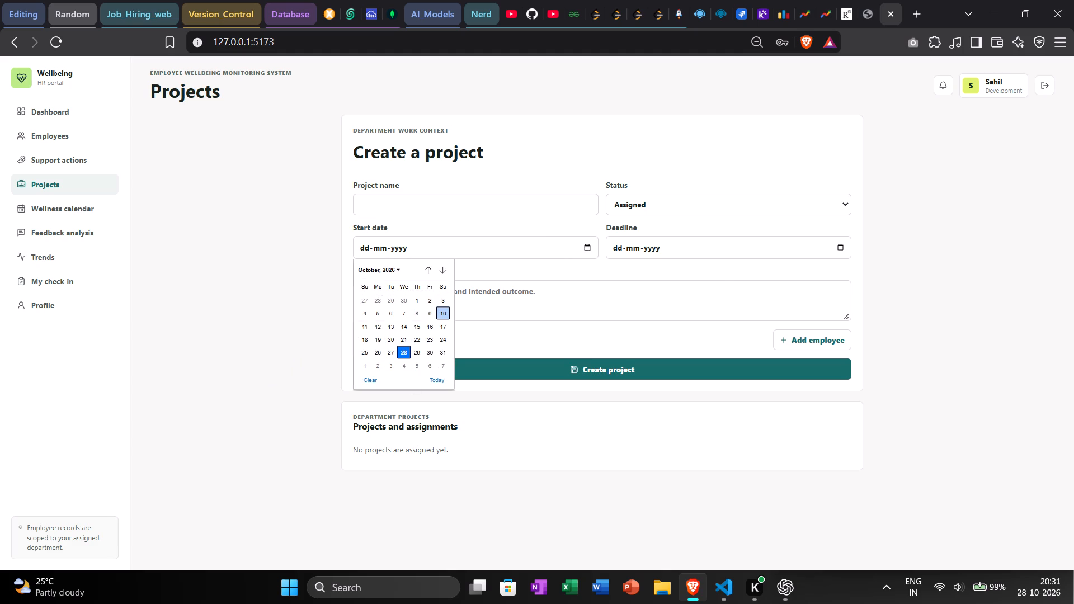
click(841, 246)
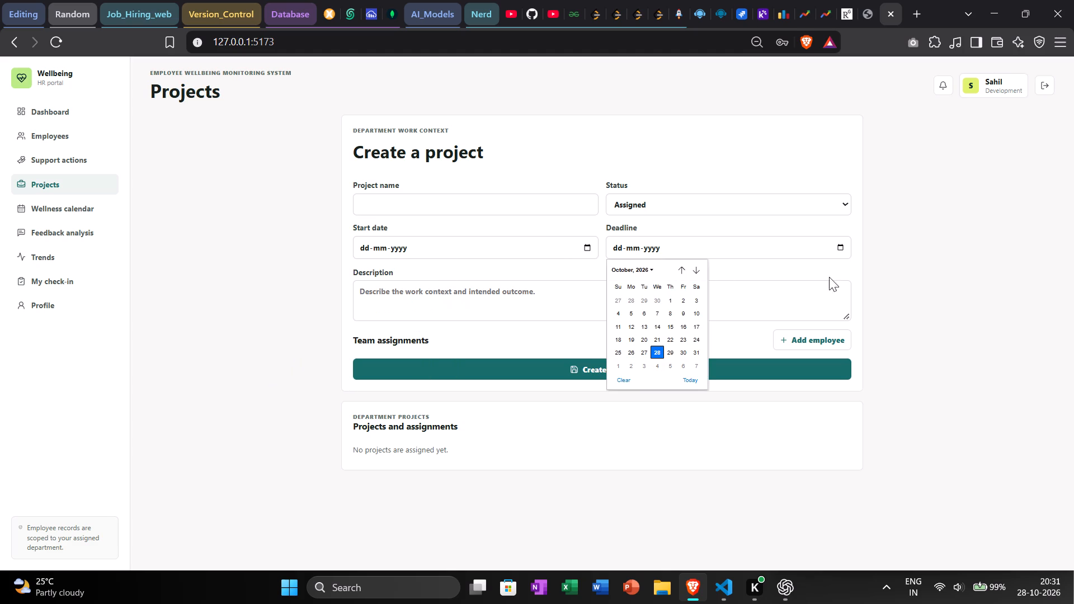
click(710, 513)
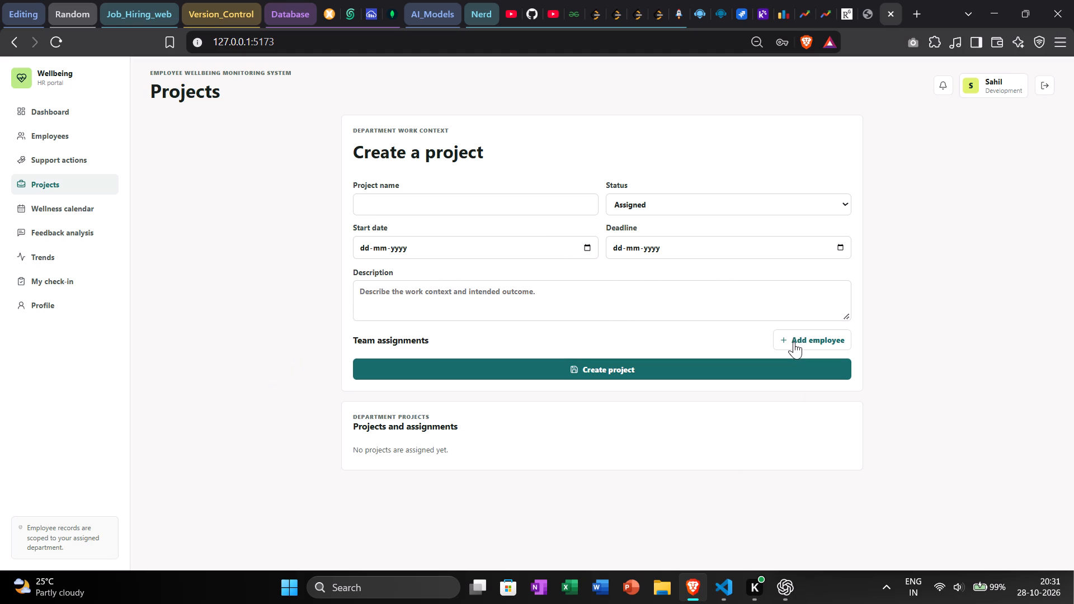
click(794, 342)
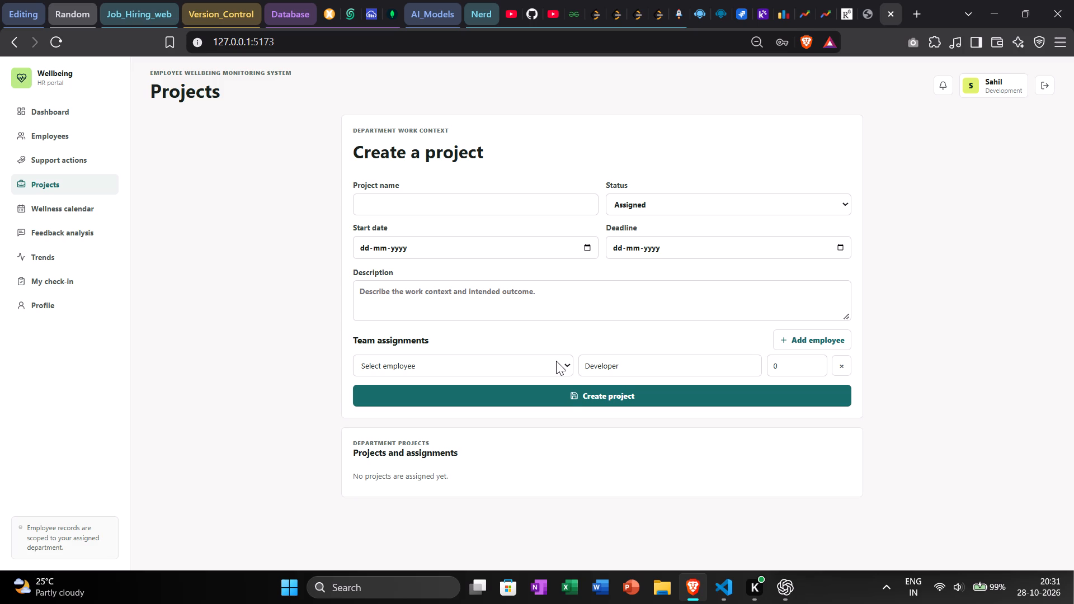
click(556, 361)
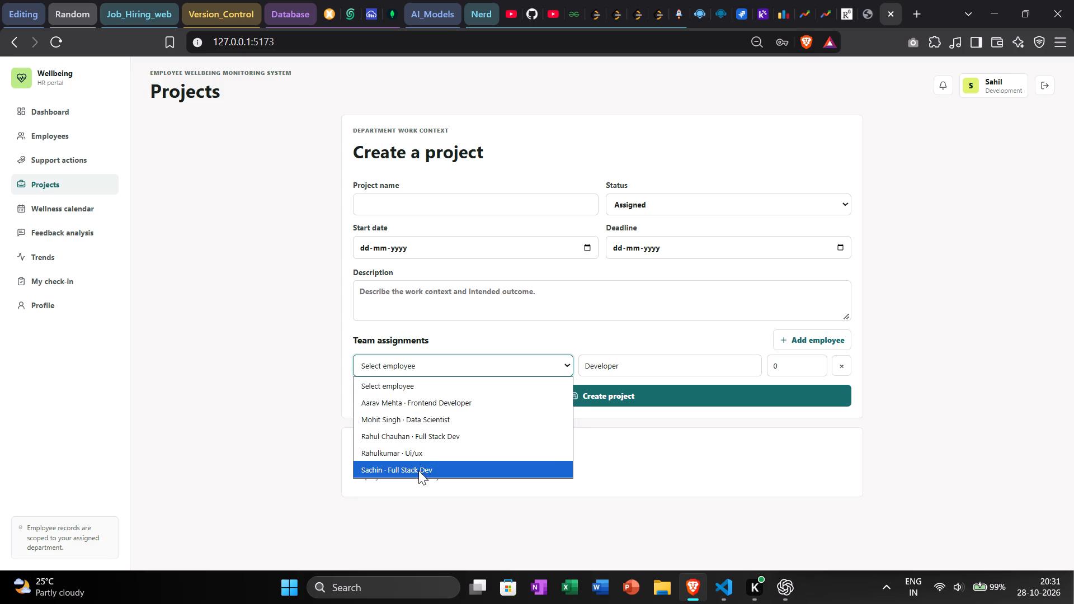
click(266, 357)
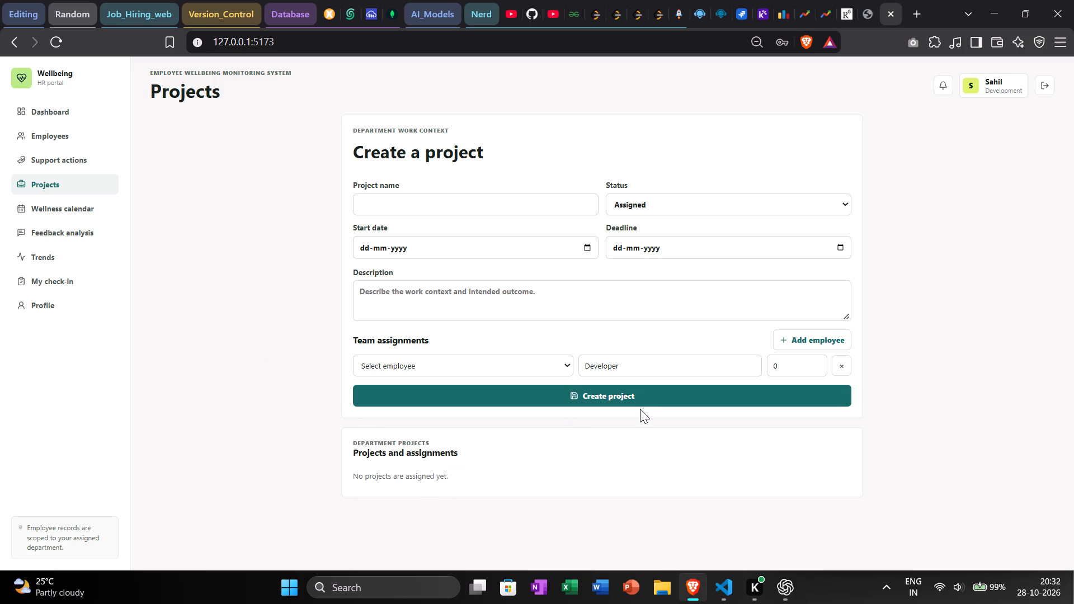
click(666, 358)
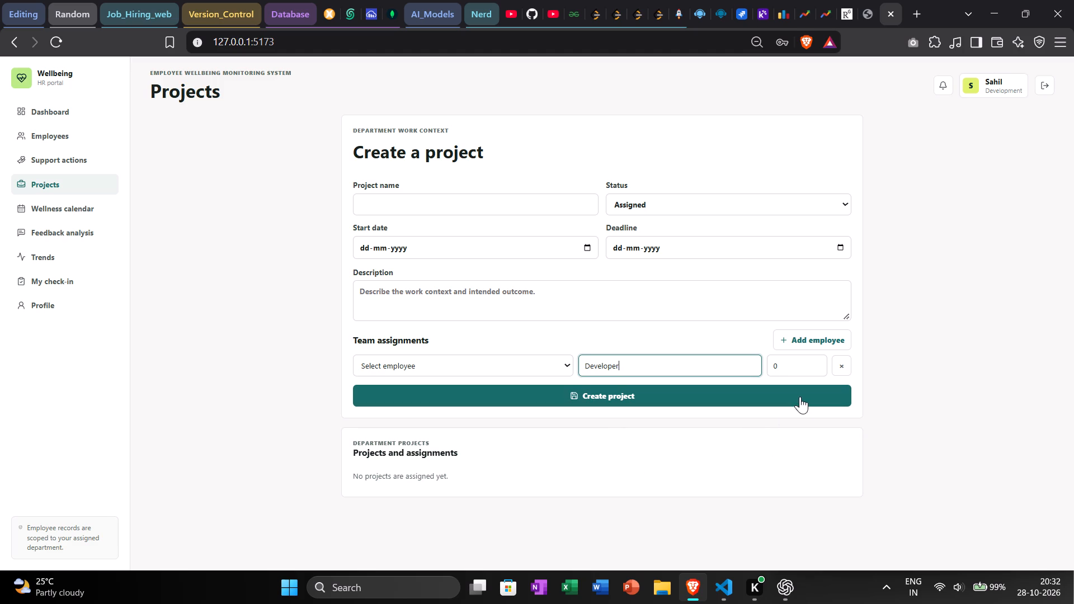
click(844, 365)
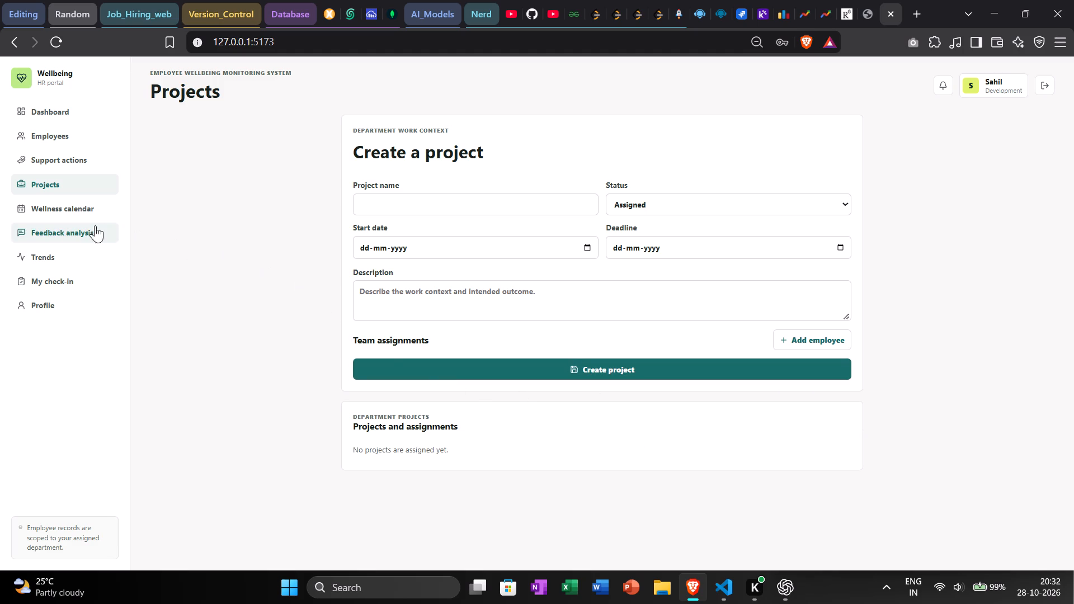
View the Wellness calendar page and the Feedback analysis page.
click(74, 209)
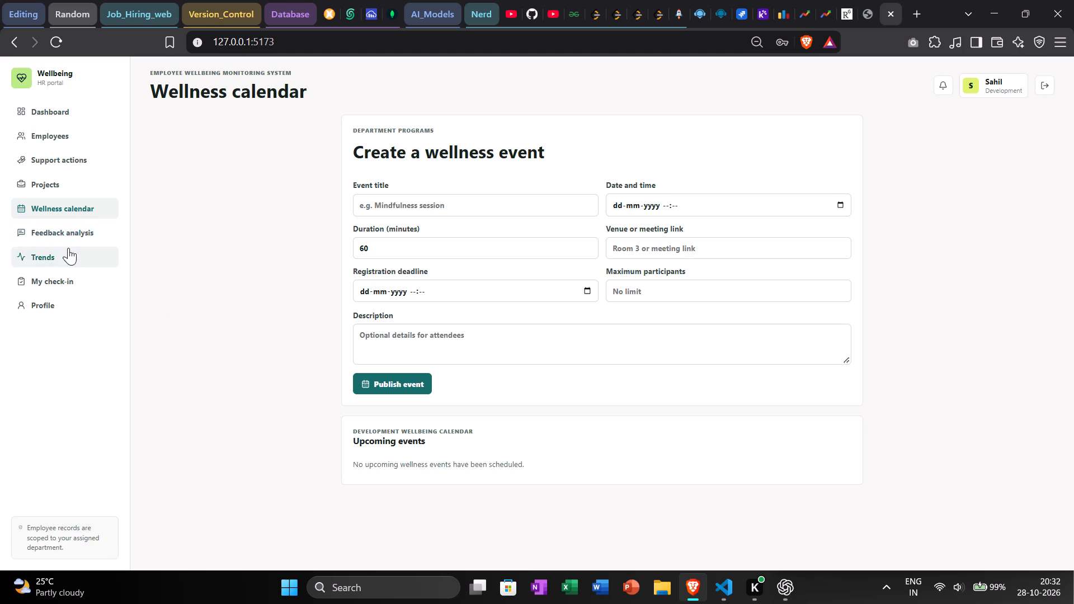
click(36, 230)
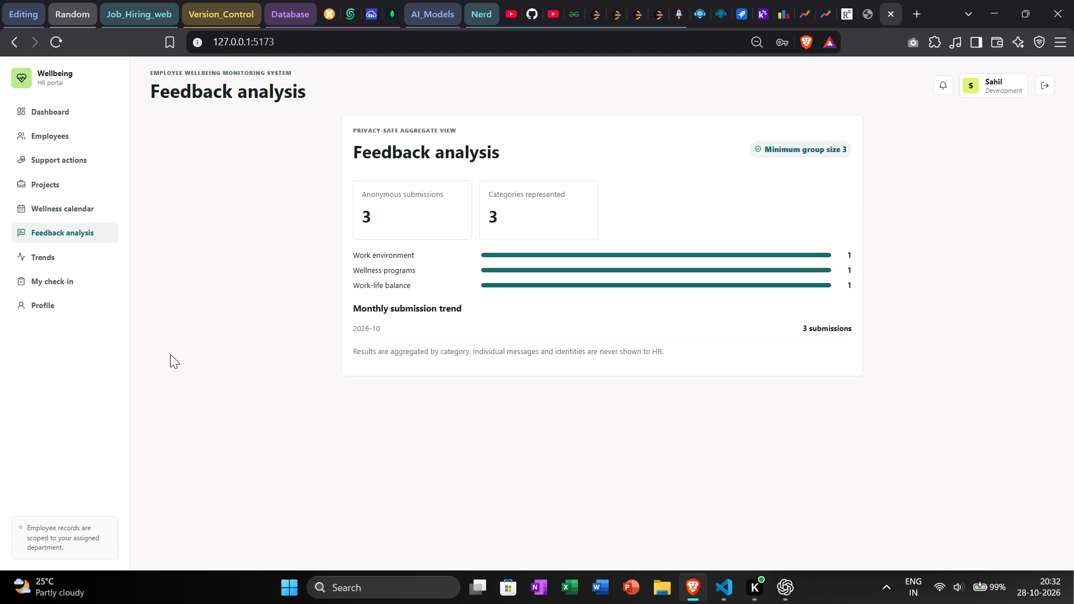
Check the department Trends page in its weekly, monthly and daily views.
click(53, 258)
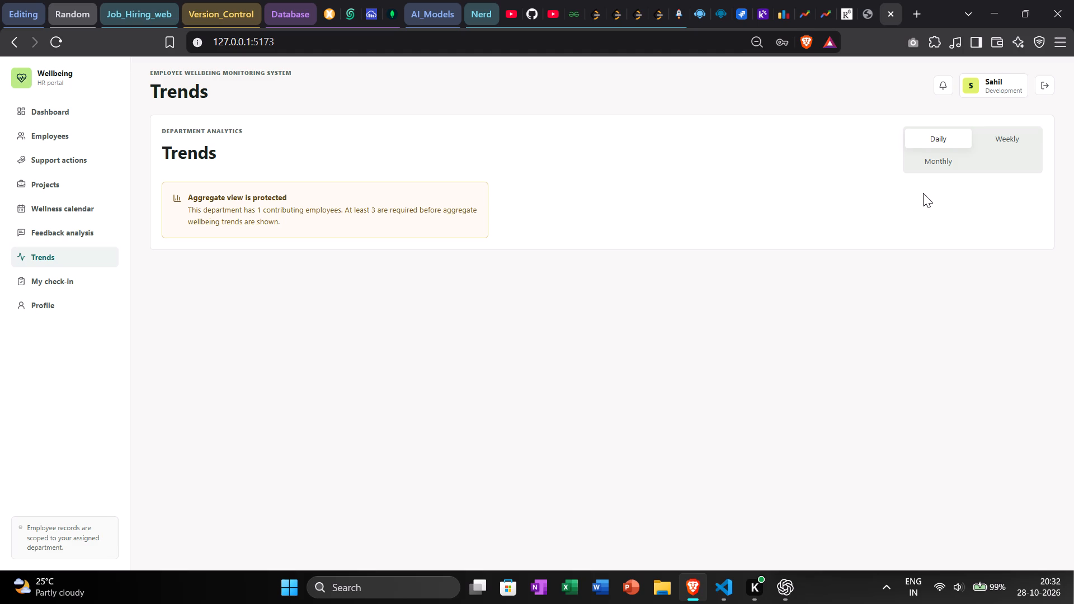
click(1001, 136)
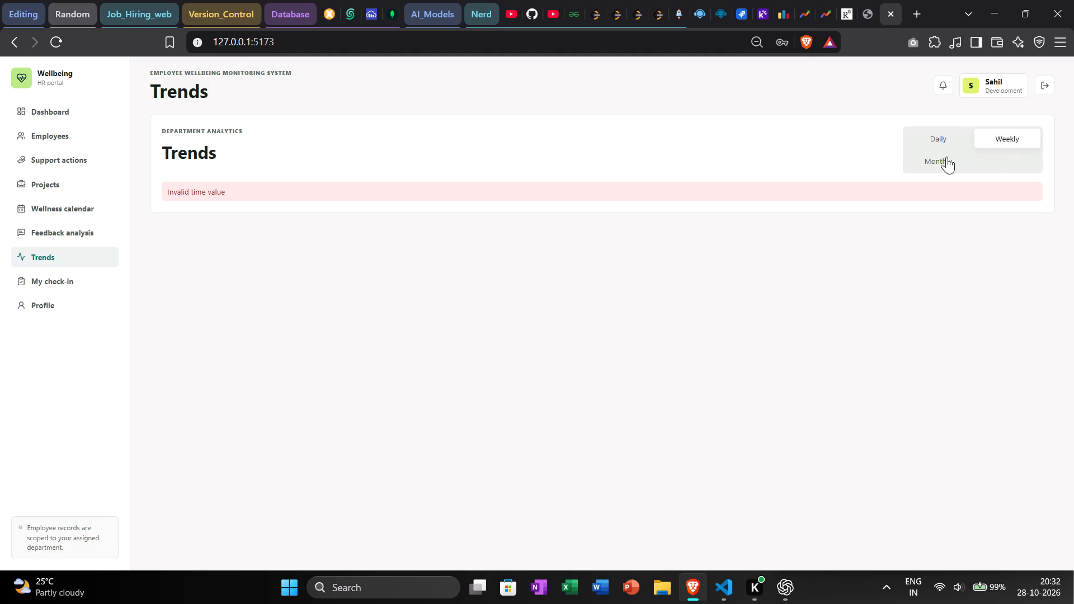
click(938, 162)
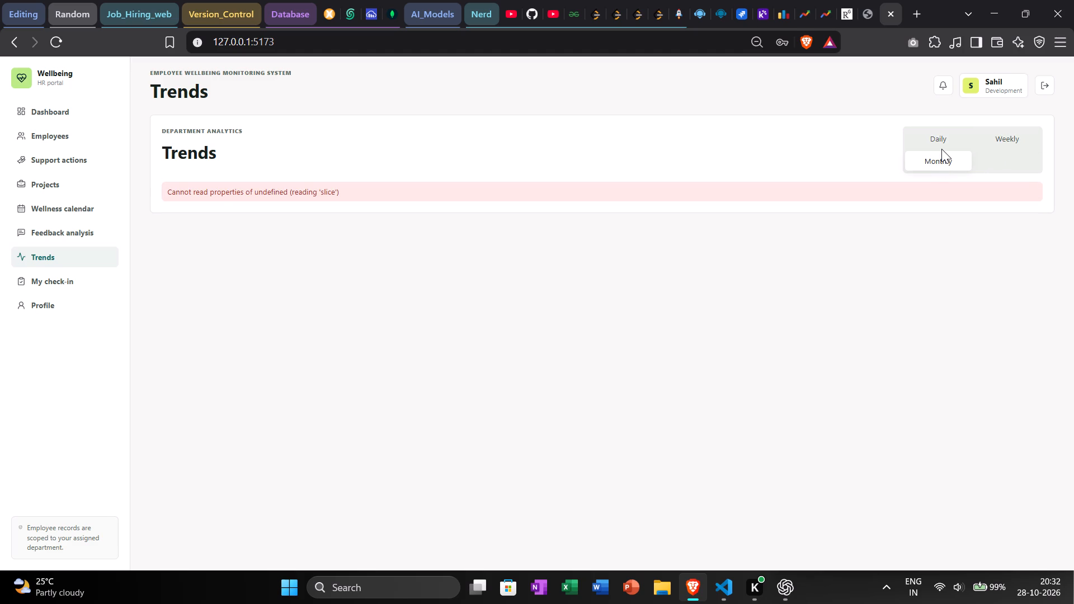
click(1030, 130)
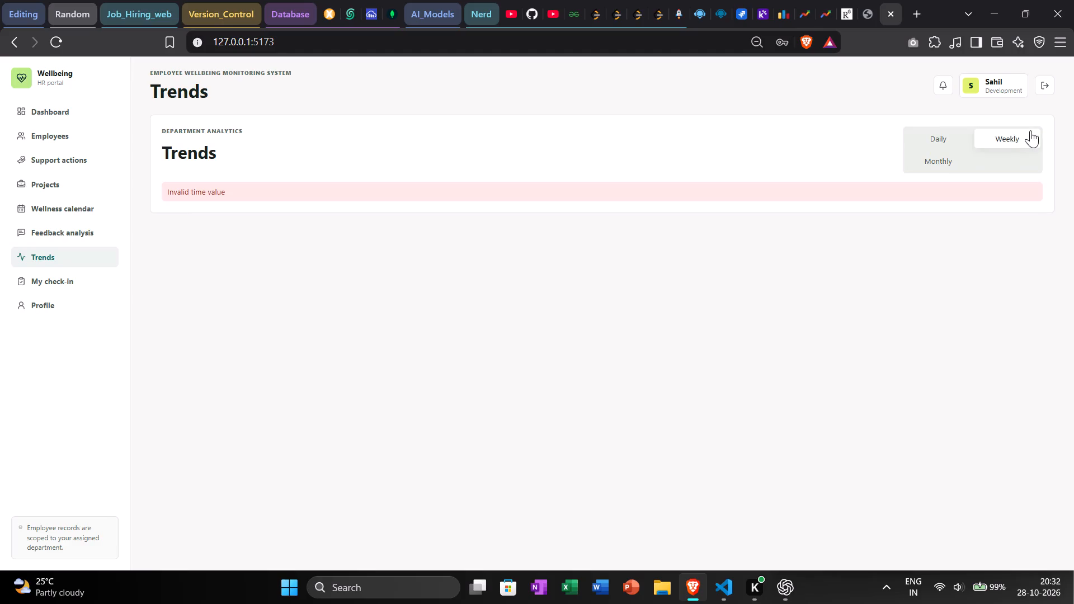
click(940, 130)
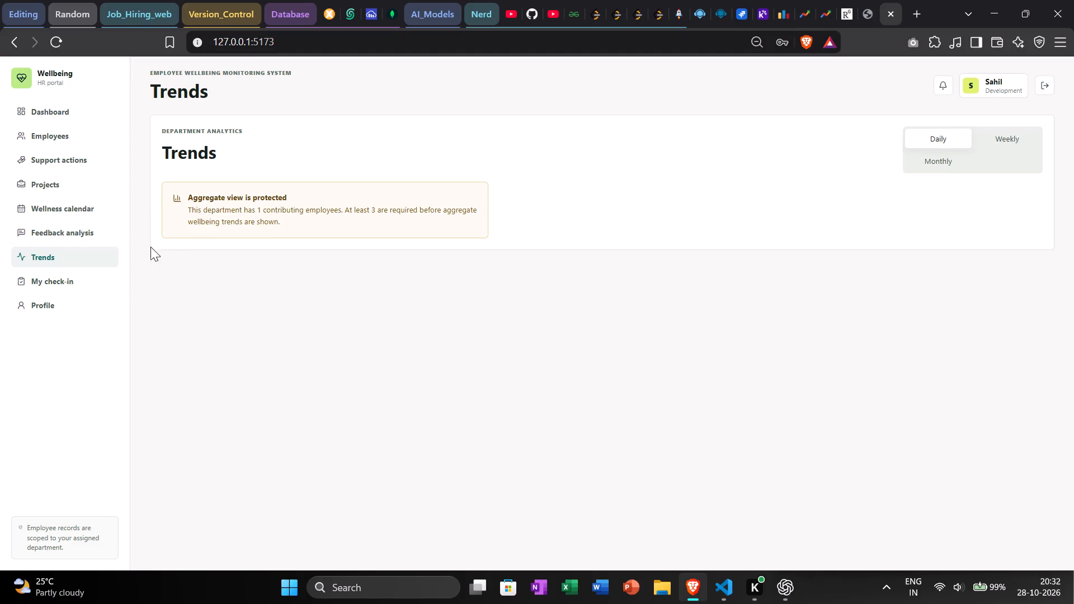
View the My check-in page and the Profile page.
click(52, 284)
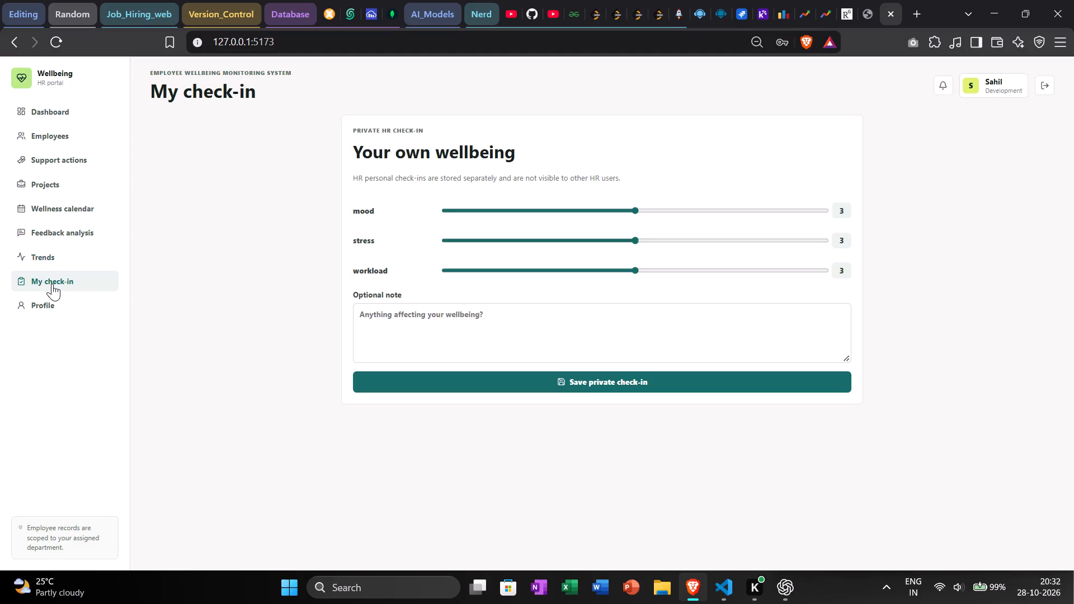
click(50, 297)
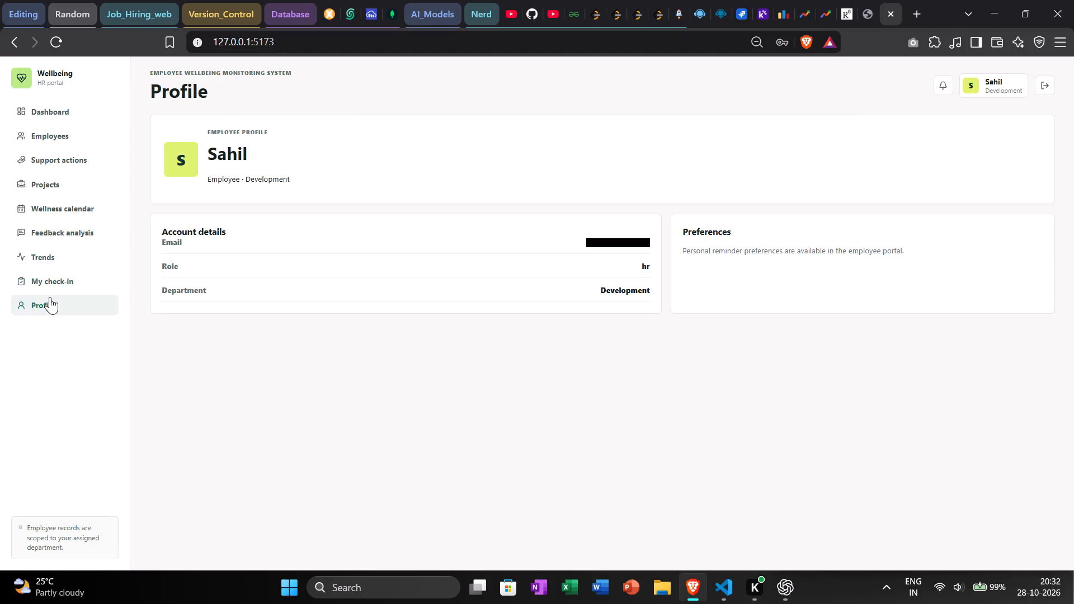
Review the Dashboard's support overview and the department's Employees directory.
click(56, 119)
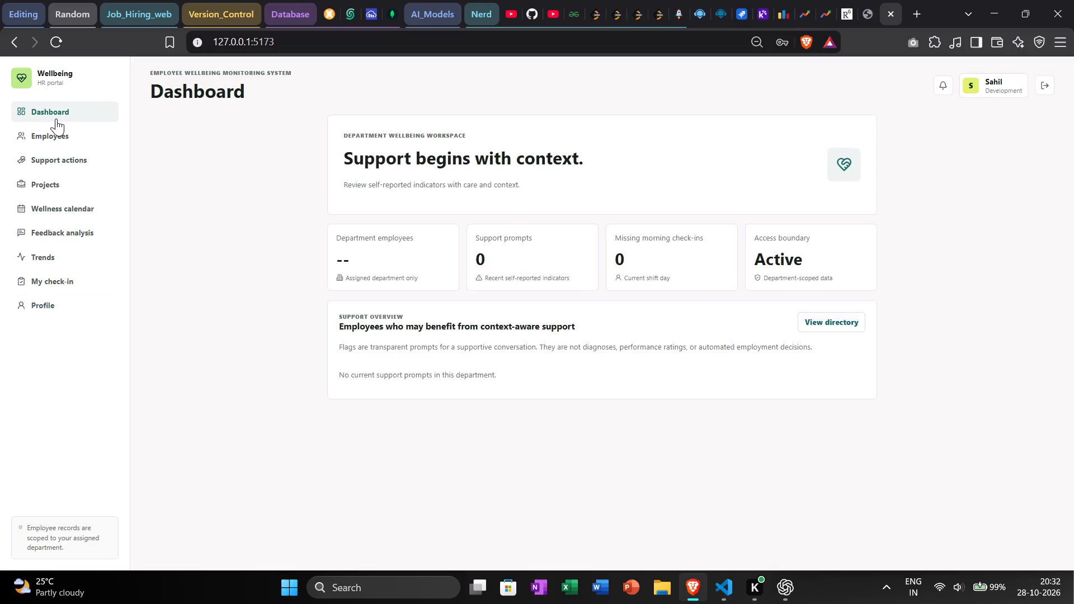
scroll(257, 347, down, 1)
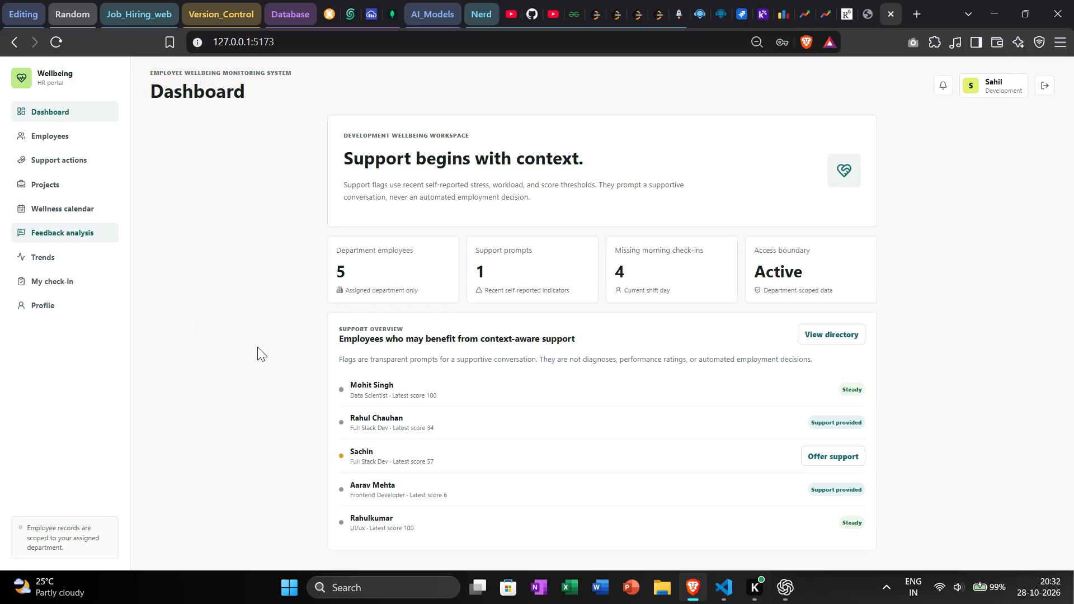
scroll(257, 347, down, 1)
click(65, 134)
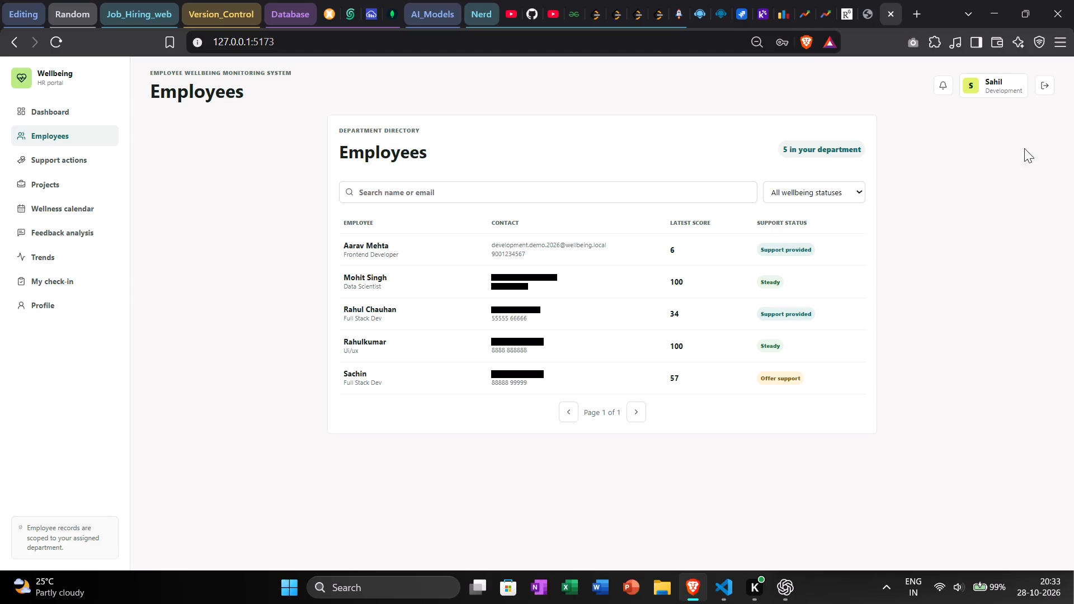
Return to the Projects page and enter Event Planner as the new project's name.
click(47, 192)
click(435, 200)
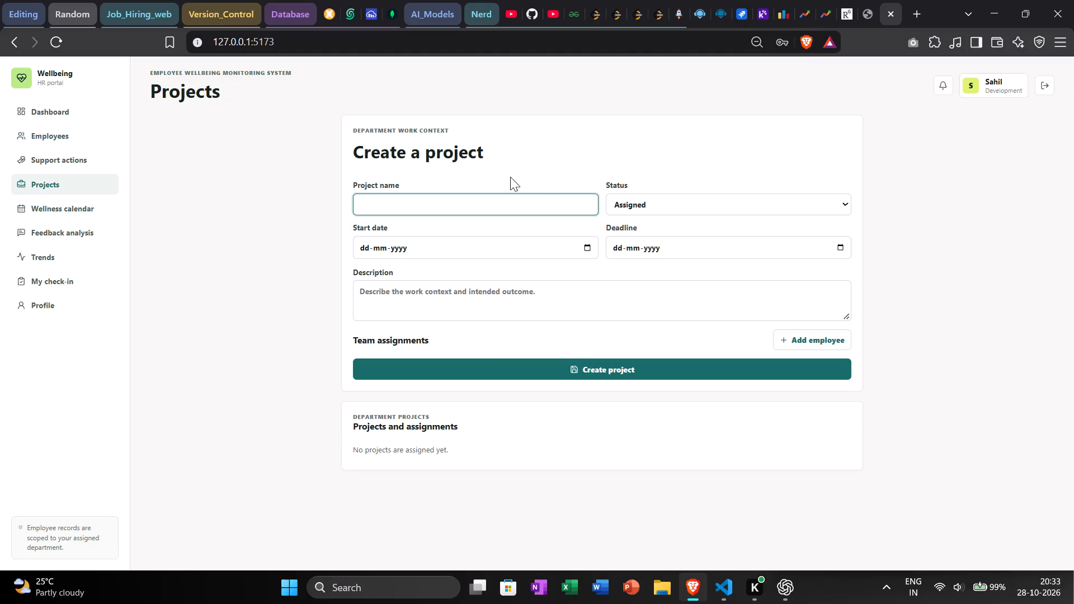
click(640, 197)
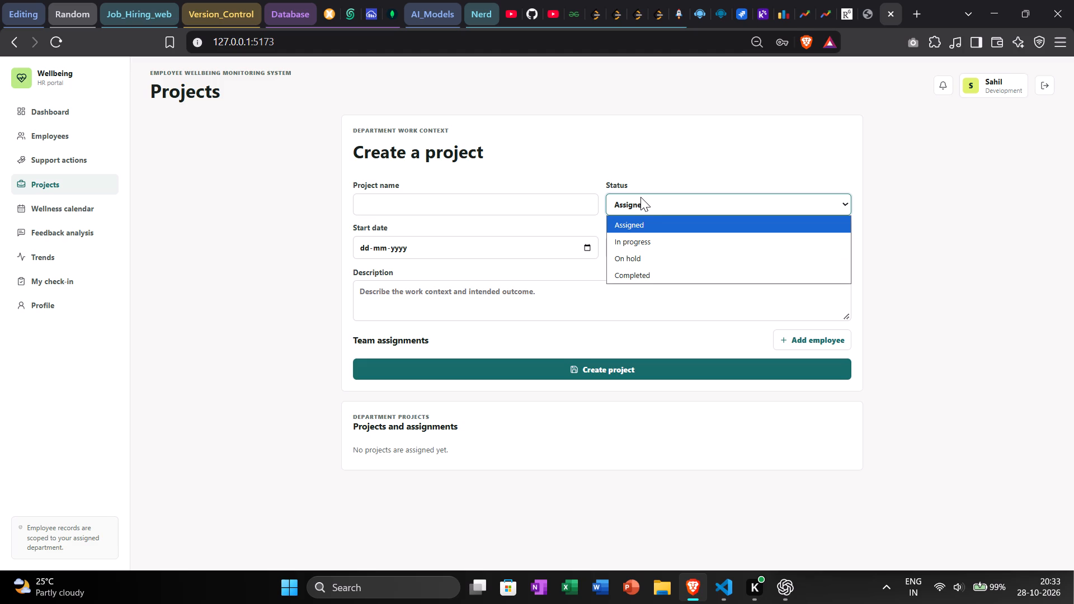
click(468, 209)
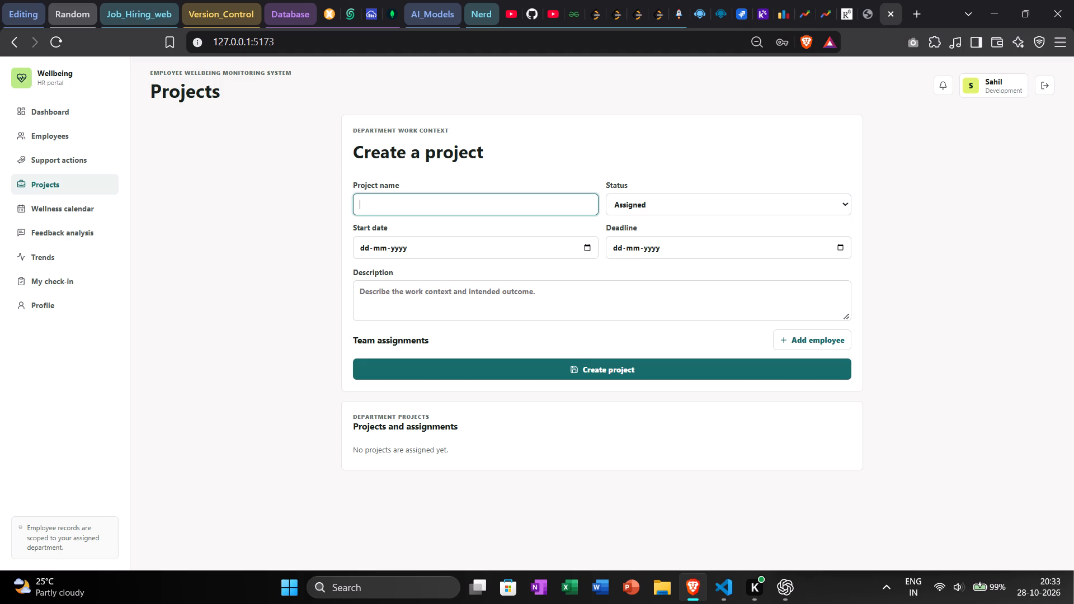
text(Do)
key(space)
key(BackSpace)
key(BackSpace)
key(BackSpace)
text(Event Planner)
Set the project's start date to 28-10-2026 and its deadline to 28-11-2026.
click(585, 247)
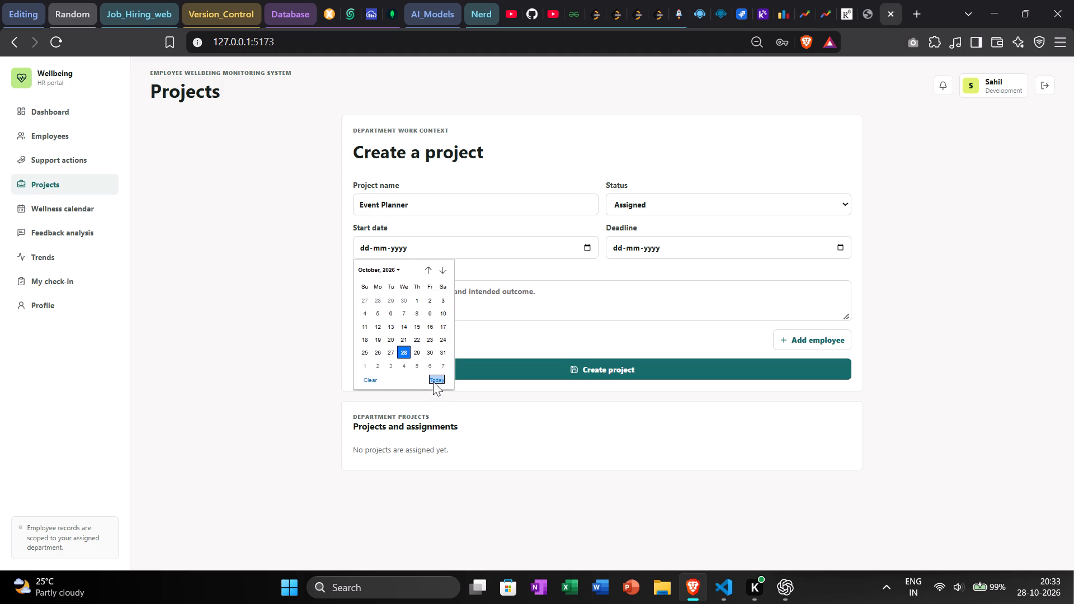
click(433, 381)
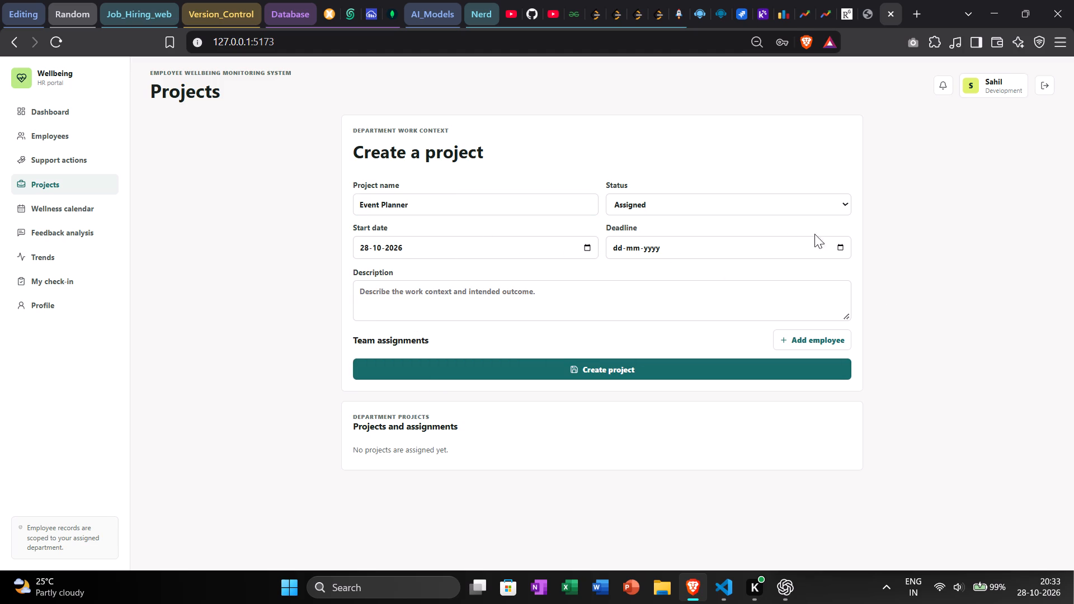
click(584, 246)
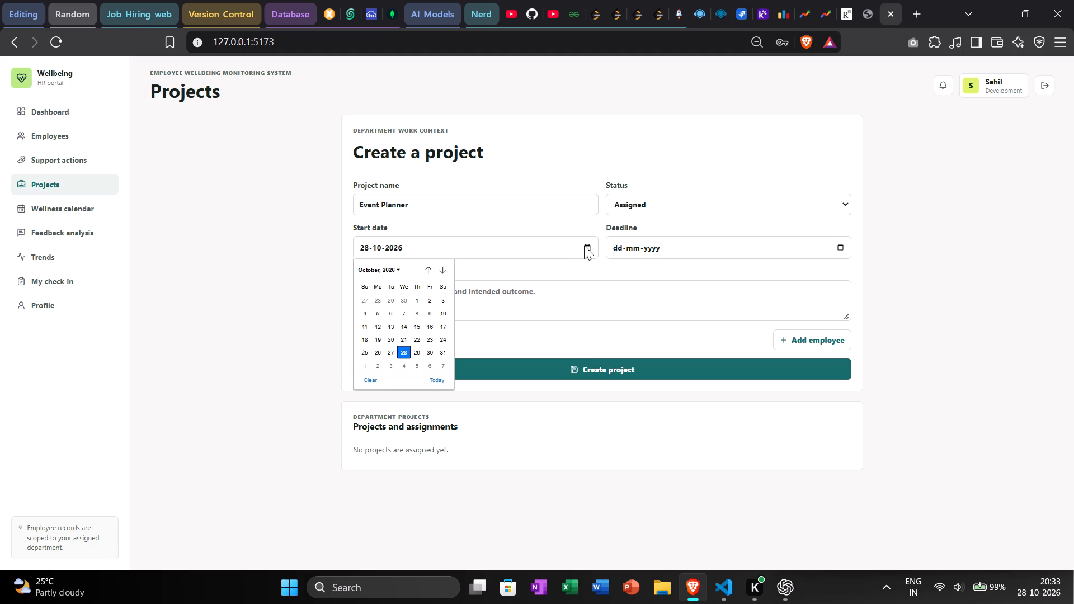
click(840, 244)
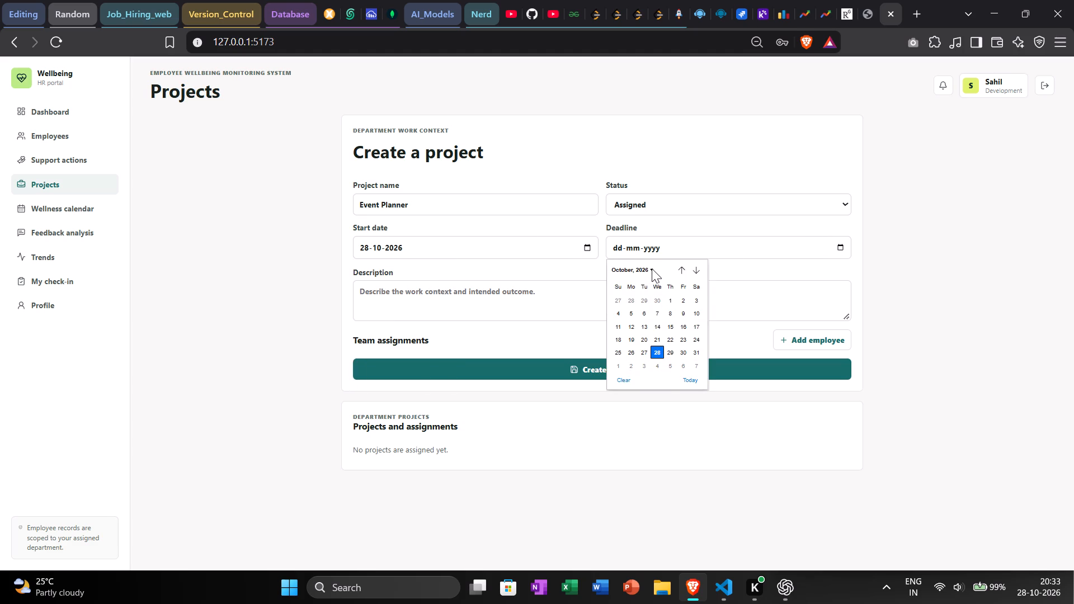
click(652, 268)
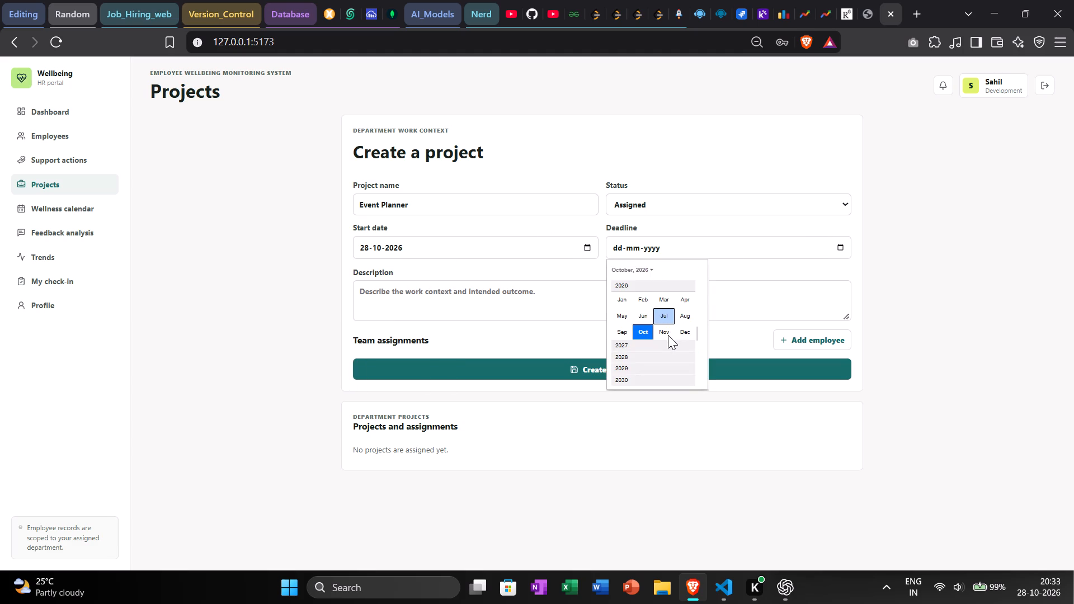
click(668, 335)
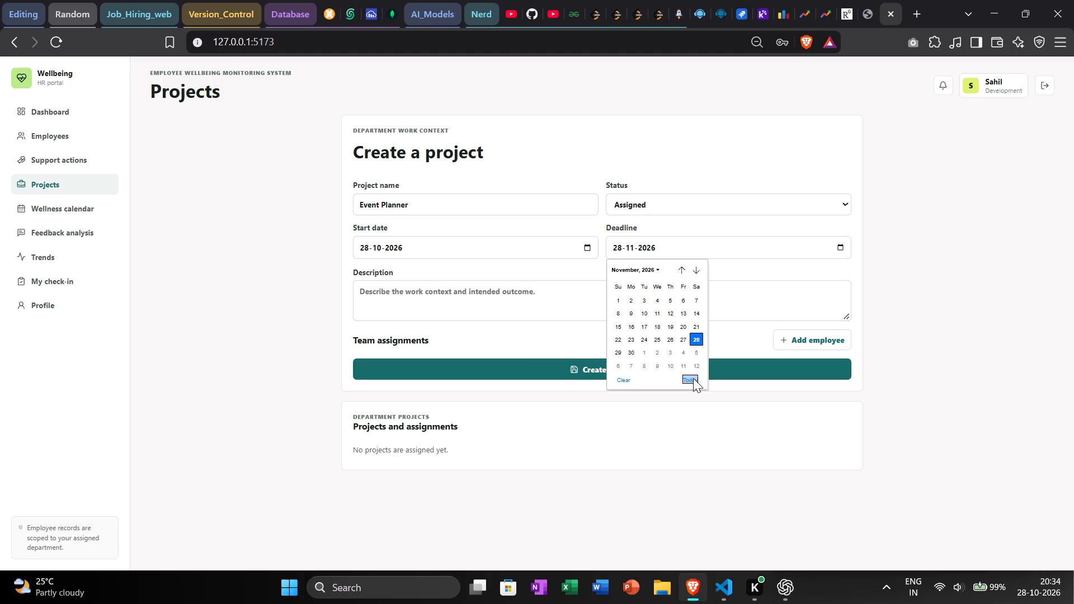
click(700, 339)
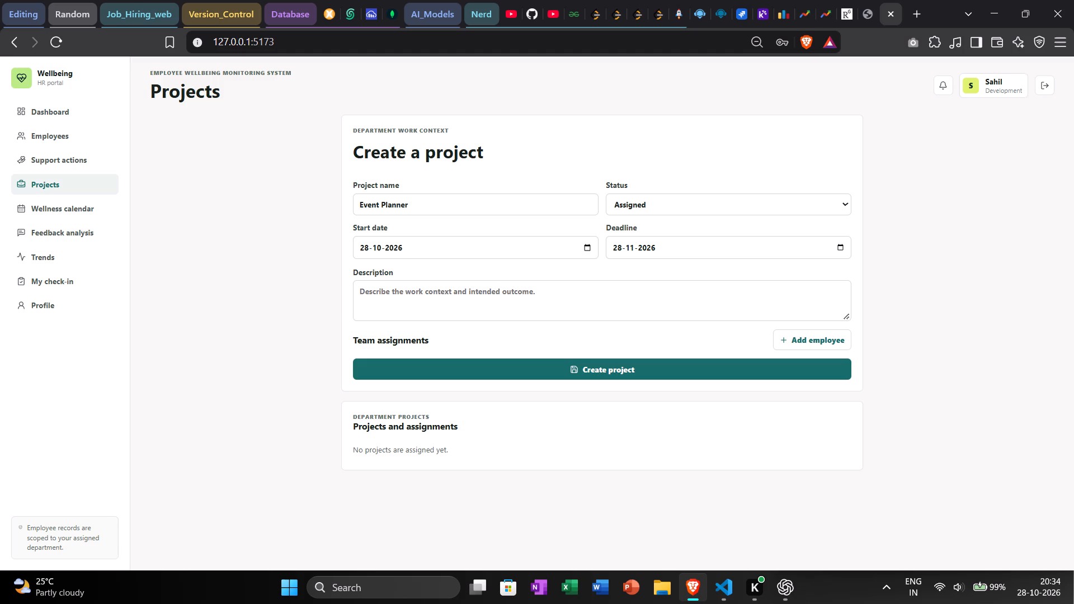
Enter the project description "In this project all the team members have to develop an event planner and more details will be shared later on.".
click(564, 298)
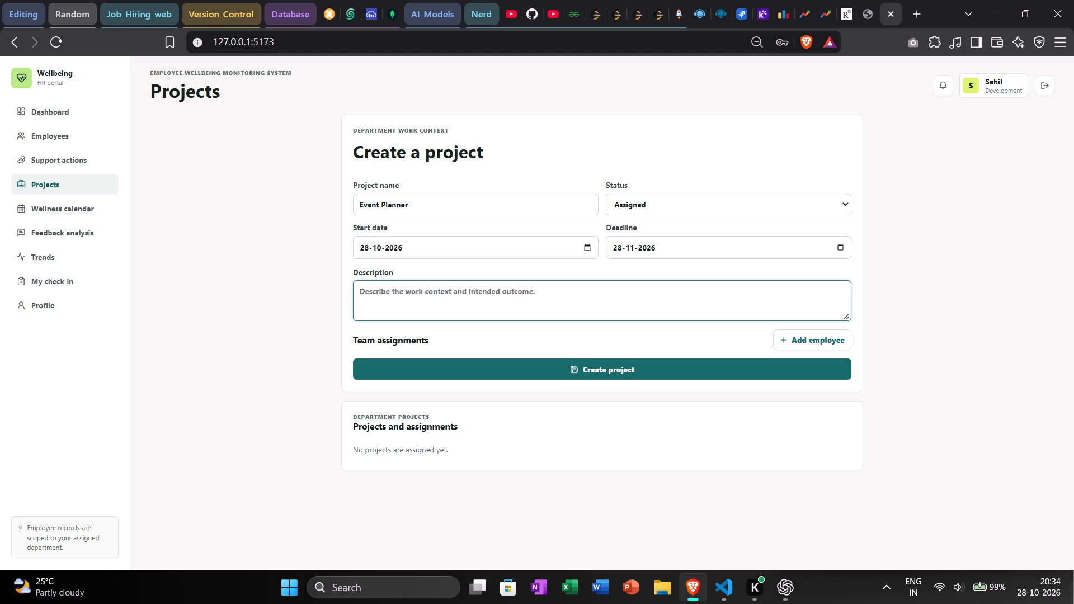
click(564, 298)
text(Eve)
key(BackSpace)
key(BackSpace)
key(BackSpace)
text(project s)
key(BackSpace)
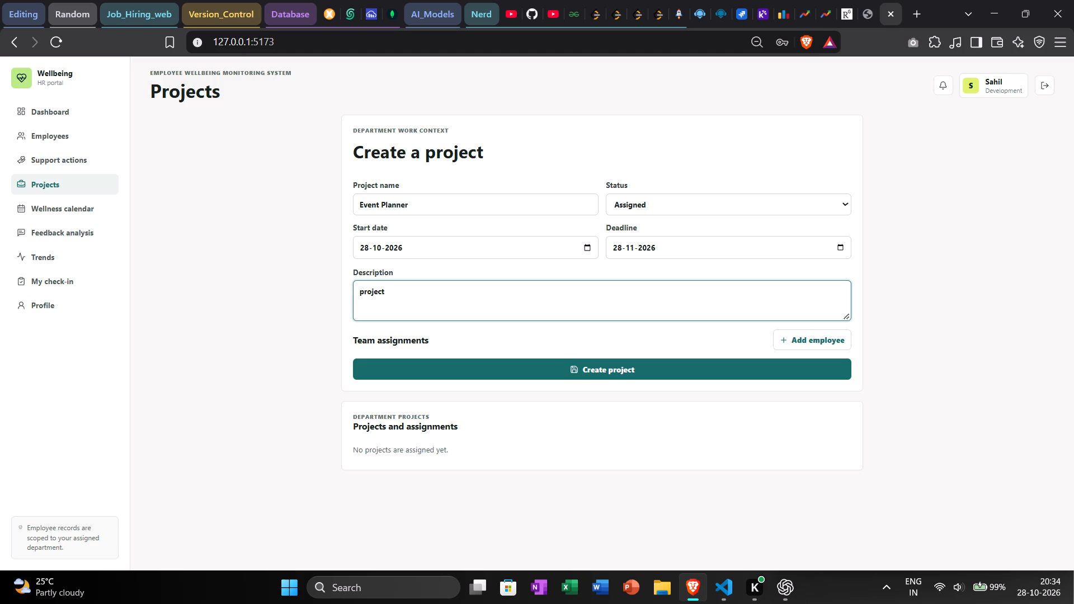
key(BackSpace)
key(BackSpace)
key(BackSpace)
key(BackSpace)
key(BackSpace)
key(BackSpace)
key(BackSpace)
key(BackSpace)
text(In this project)
key(space)
text(all tea)
key(BackSpace)
key(BackSpace)
key(BackSpace)
text(the team meme)
key(BackSpace)
text(bers have to develop a)
key(space)
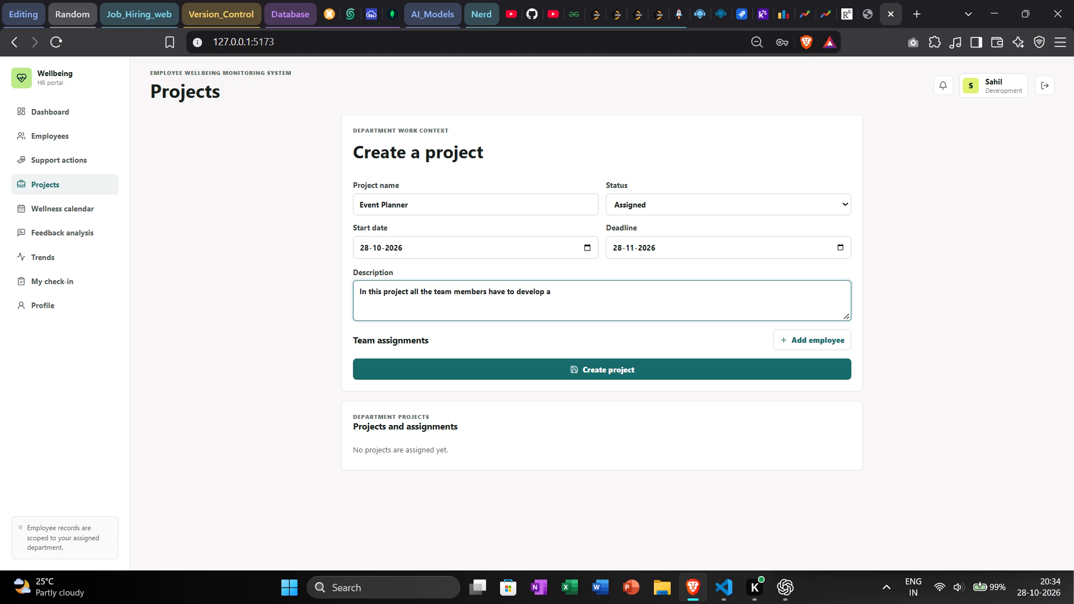
key(BackSpace)
text(n event planner)
key(space)
text(and)
key(space)
text(lat)
key(BackSpace)
key(BackSpace)
key(BackSpace)
text(more details will be shared later on.)
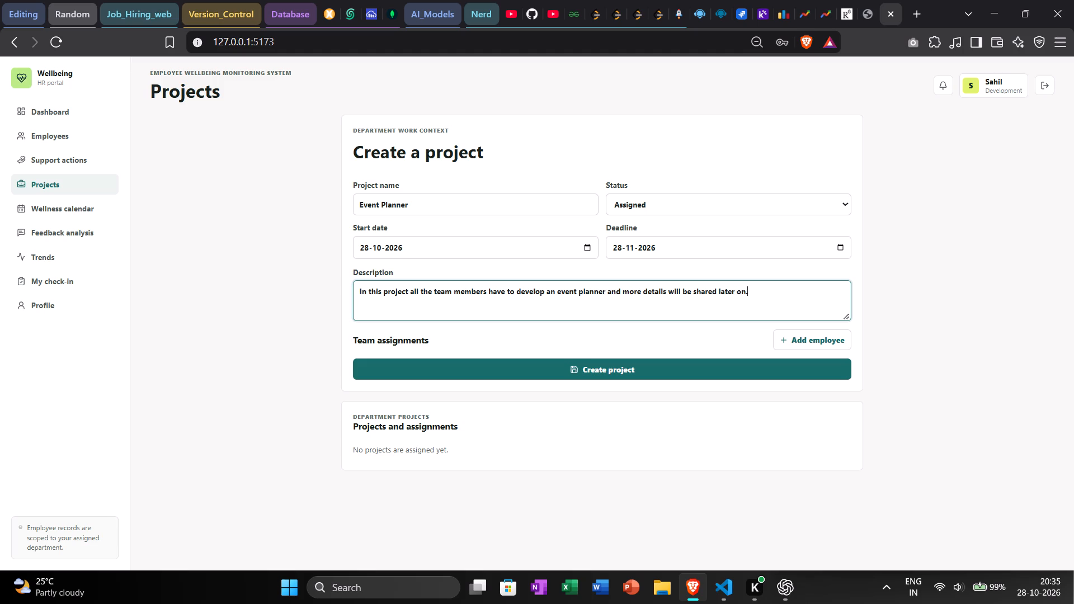
Add the Data Scientist employee to the project's team assignments and set that assignment's number to 1.
click(799, 336)
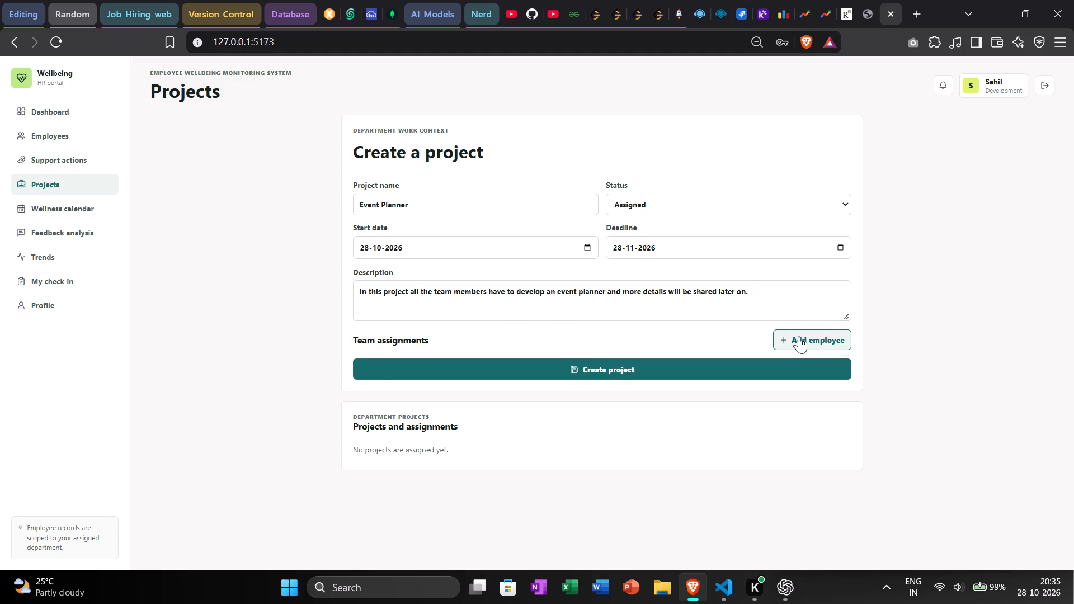
click(562, 361)
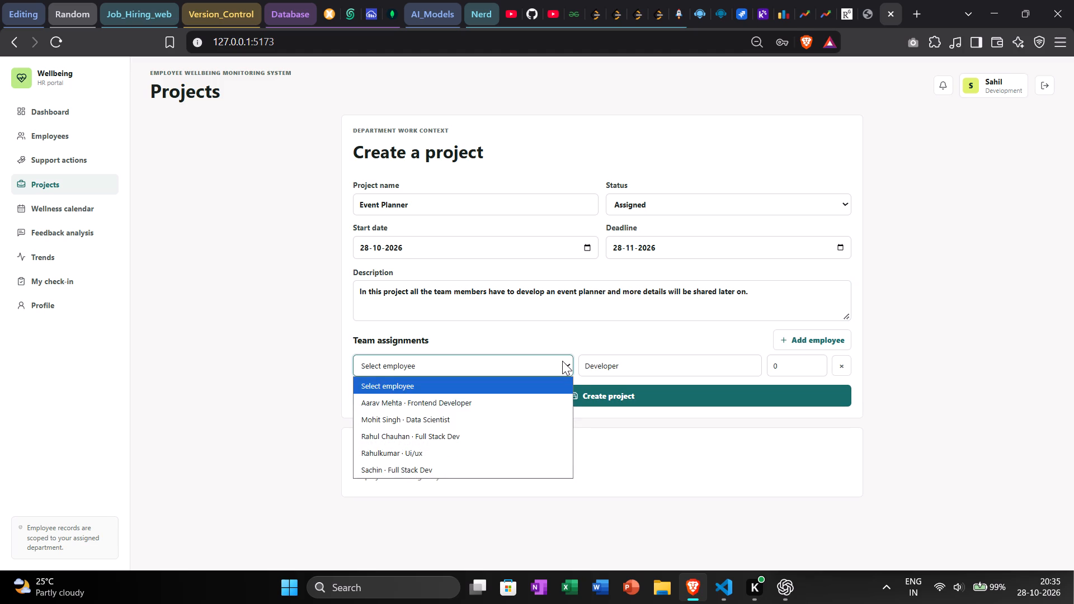
click(430, 423)
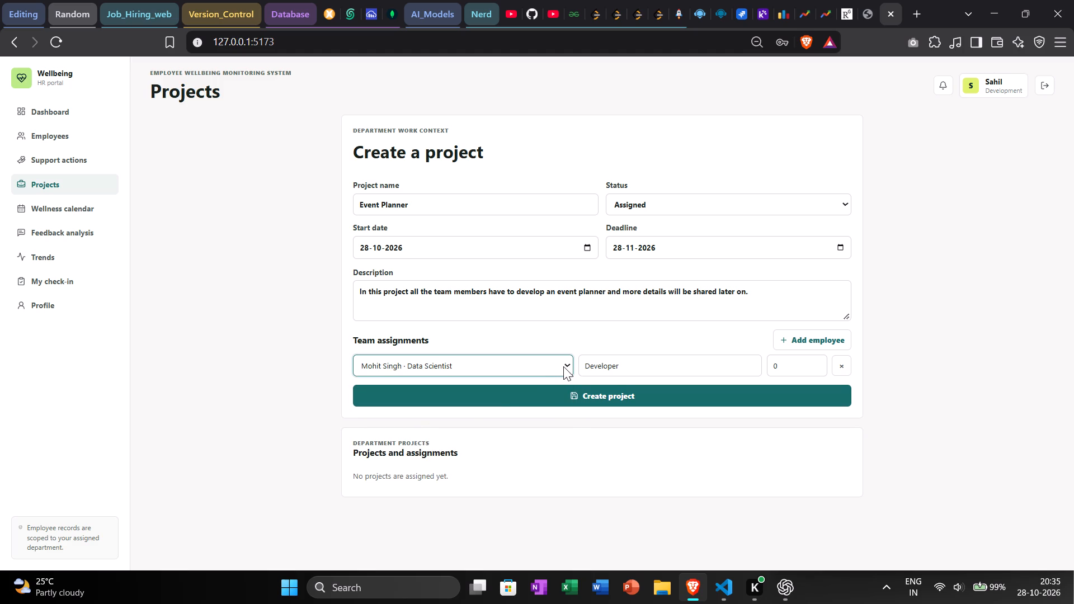
click(818, 367)
click(818, 367)
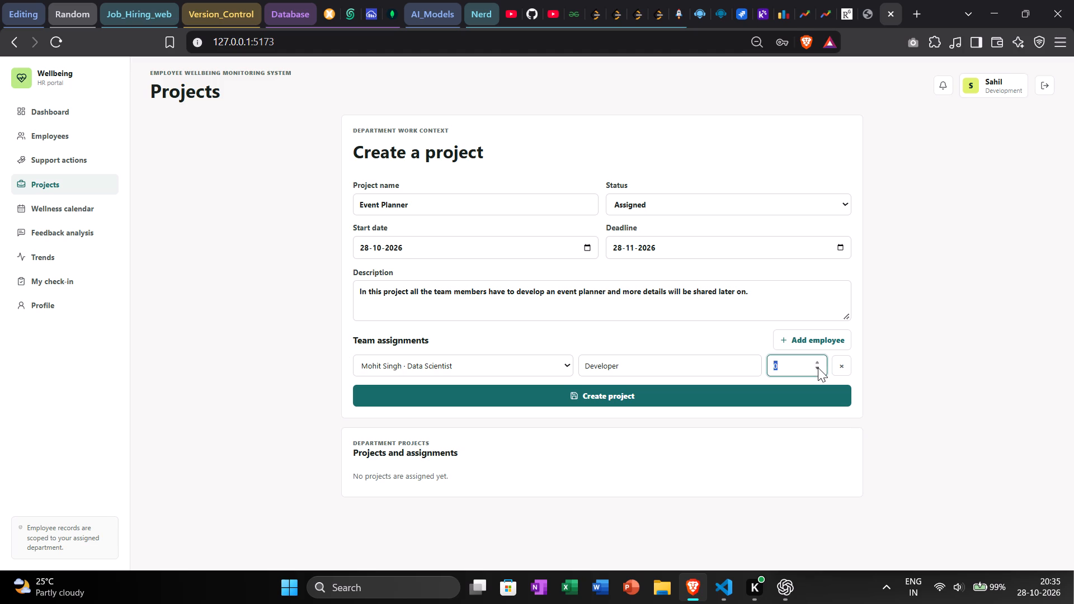
click(817, 364)
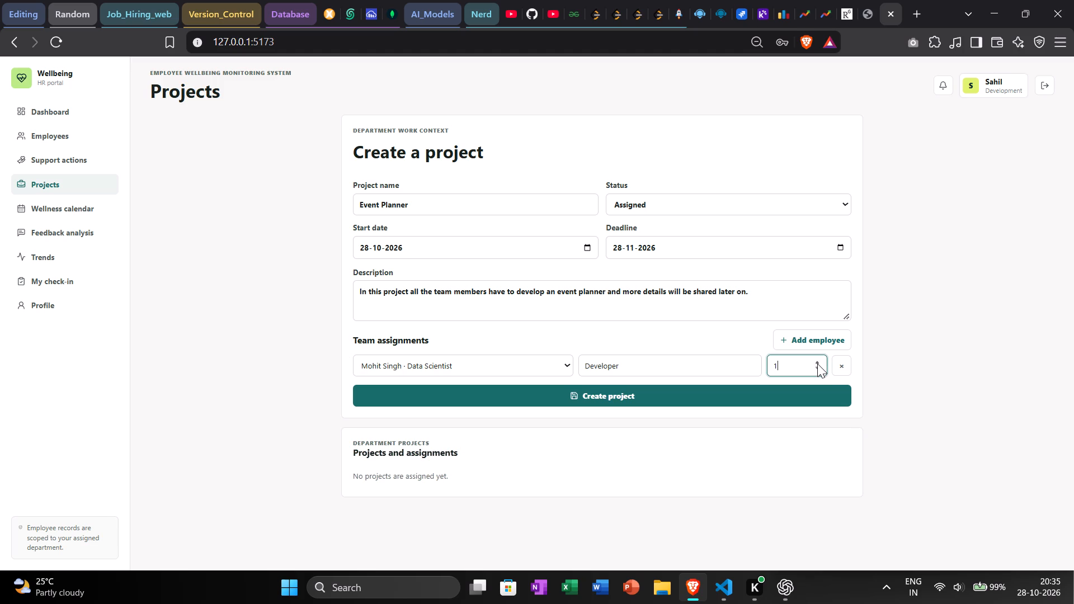
click(817, 369)
click(818, 362)
Add a second team assignment row and open its employee choices.
click(821, 341)
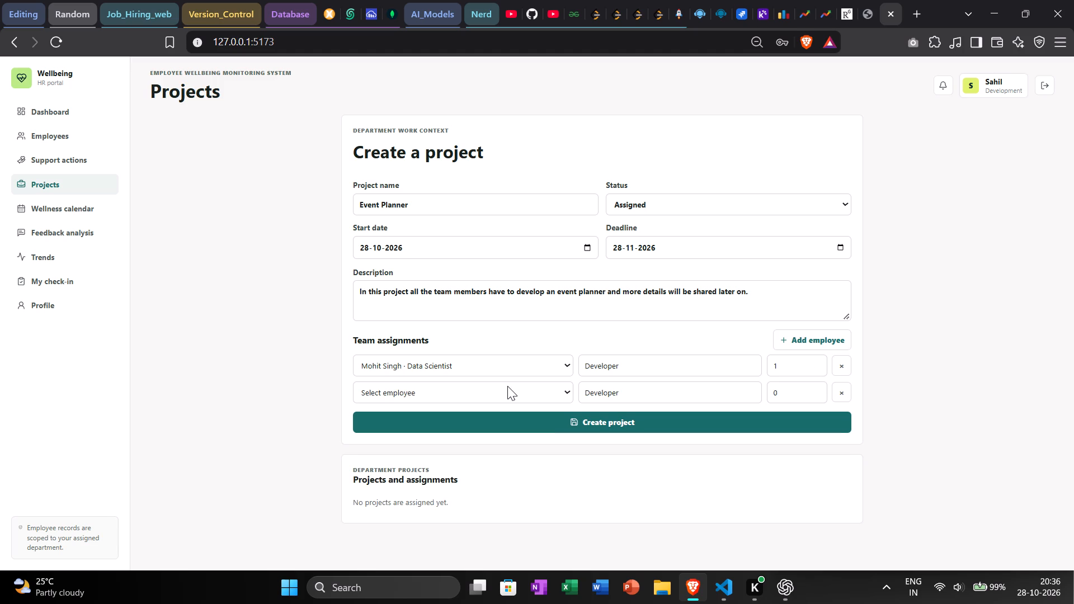
click(452, 391)
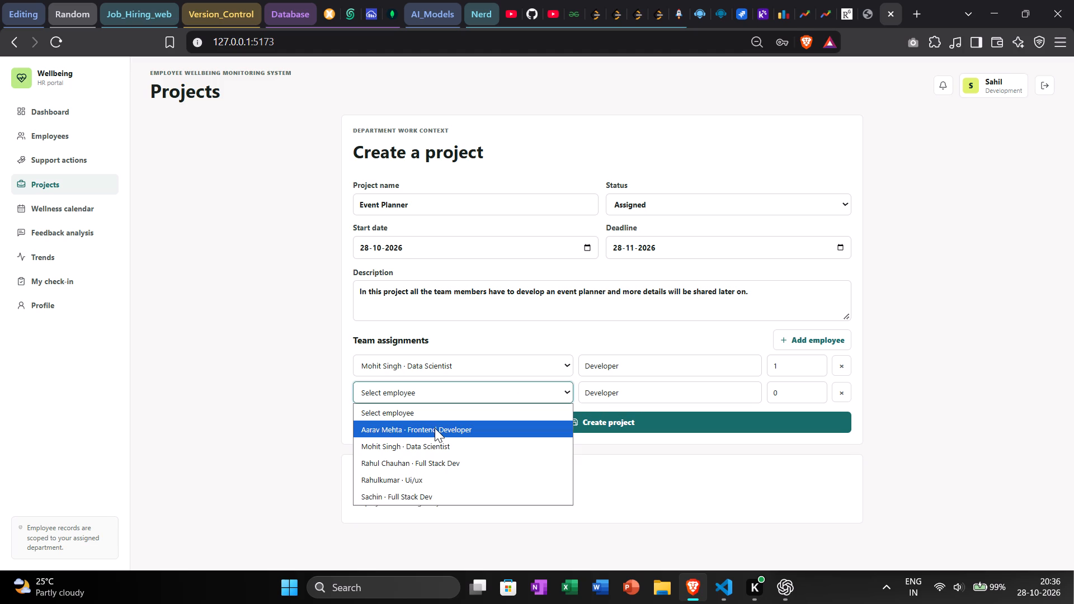
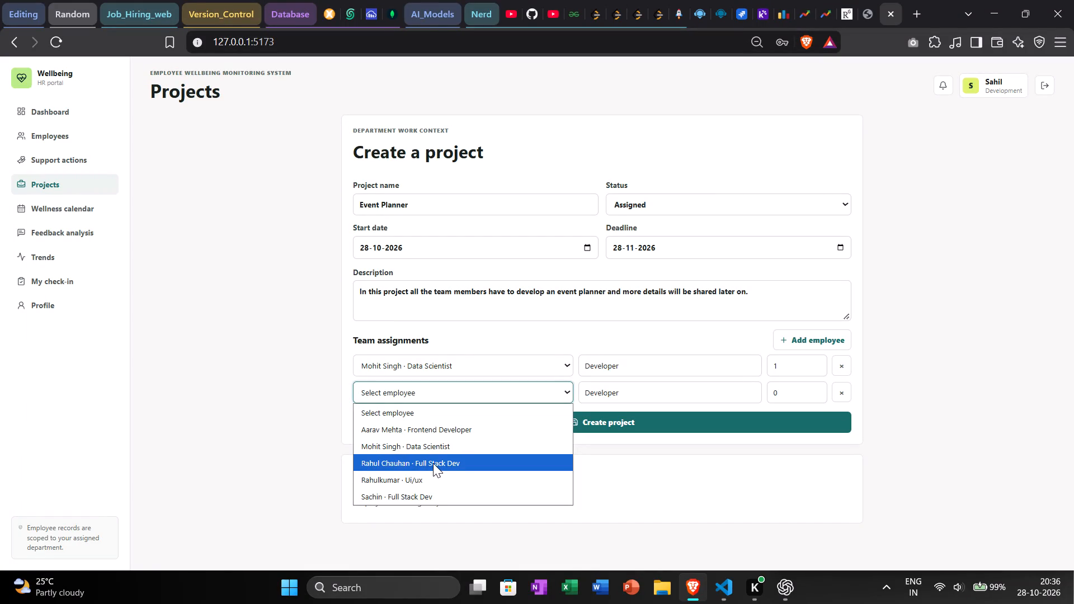
Choose the first-listed Full Stack Dev employee for the project's second team assignment.
click(433, 463)
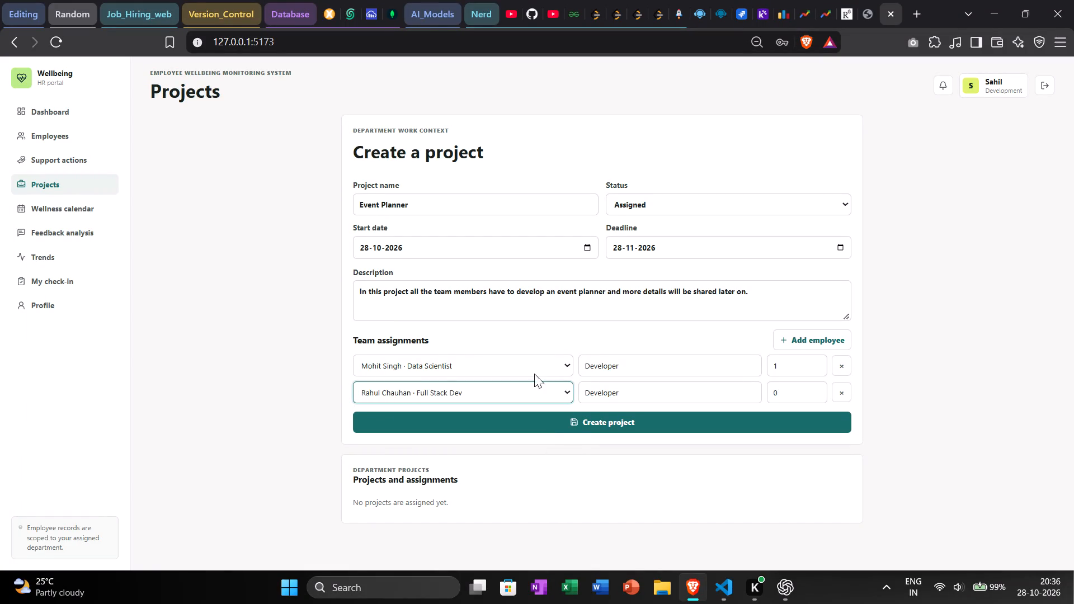
Look over the Feedback analysis, Trends and Dashboard pages, finishing on the department's Trends page.
click(56, 233)
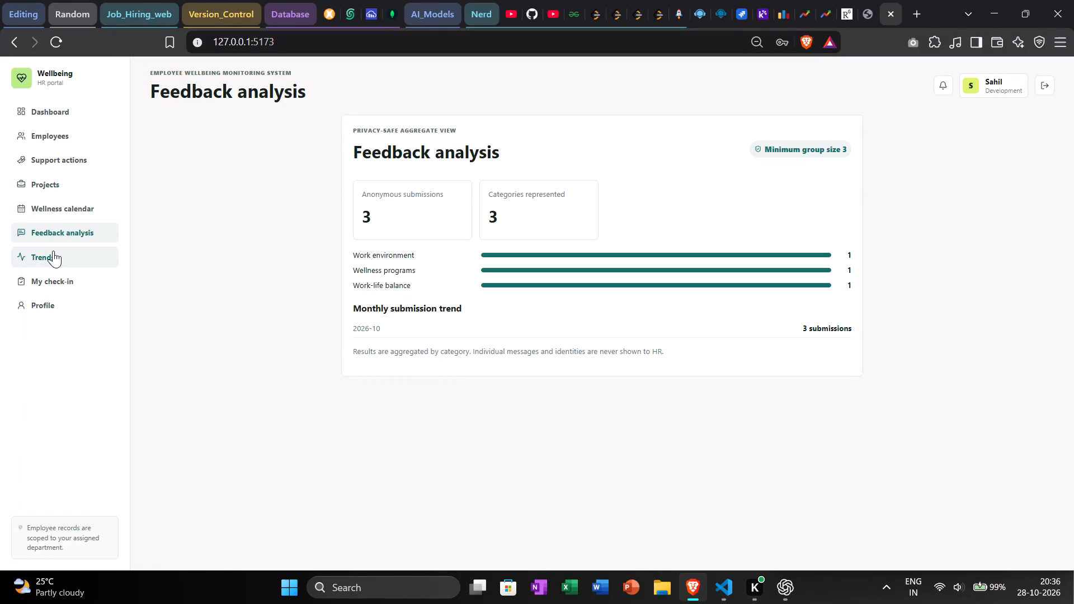
click(53, 251)
click(63, 109)
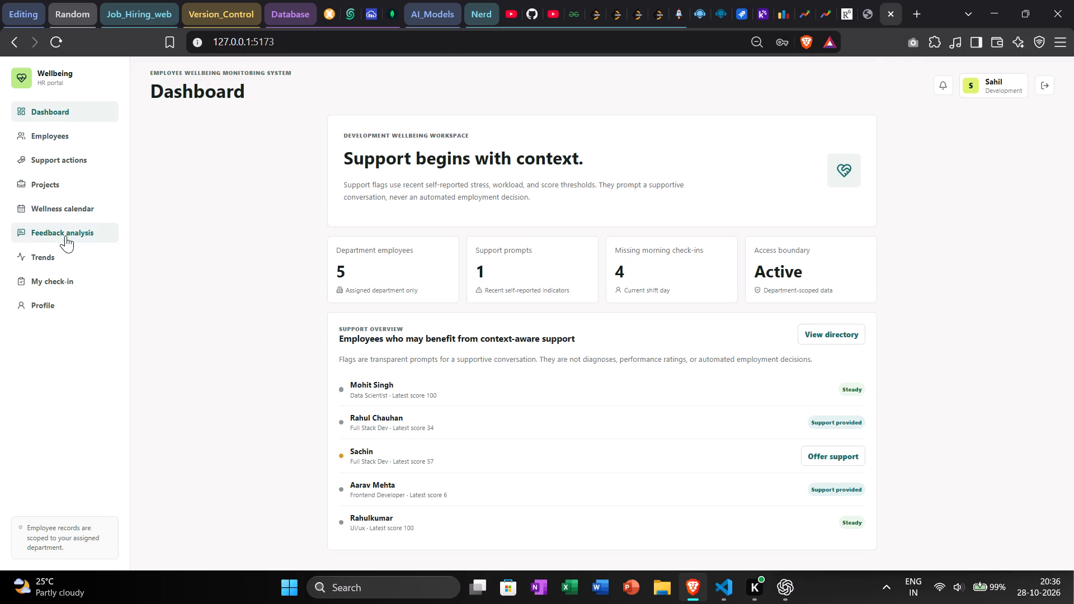
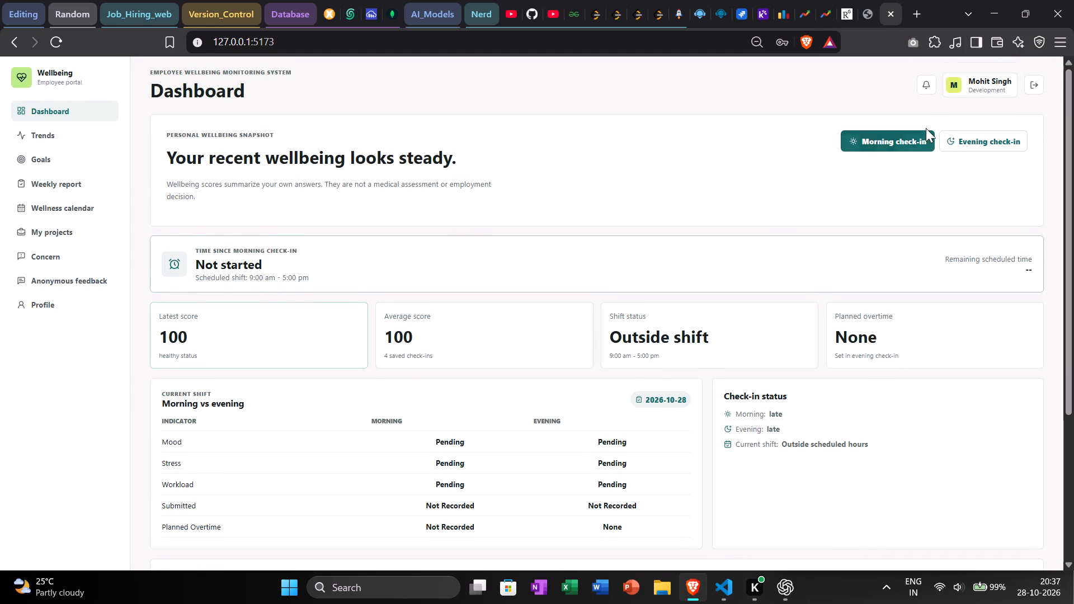
Save a morning check-in with stress at 2 Low and workload at 2 Light, leaving mood at 3 Okay.
click(906, 135)
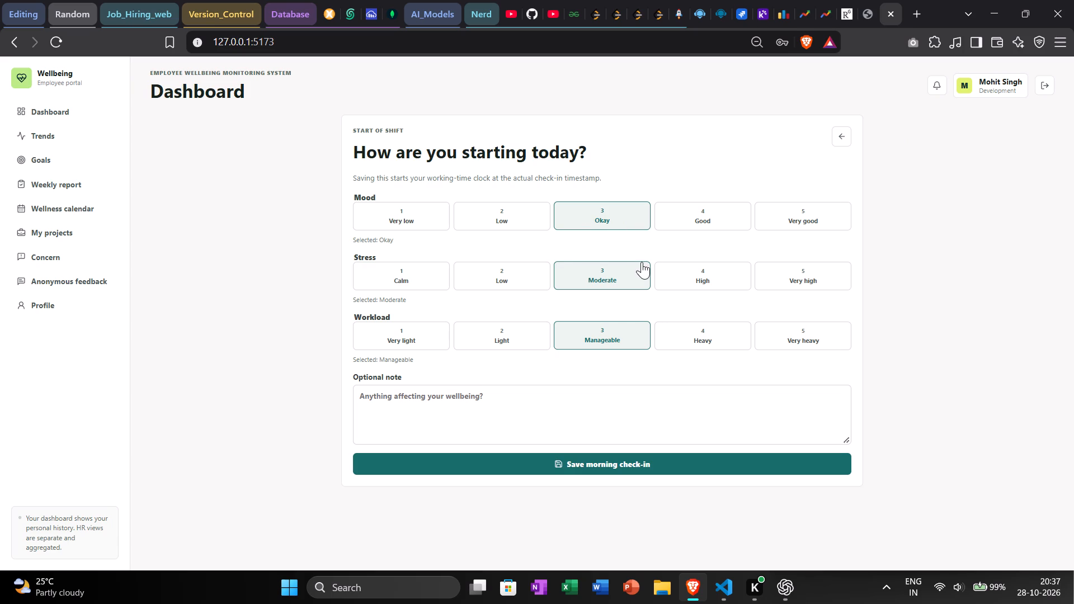
click(481, 277)
click(512, 332)
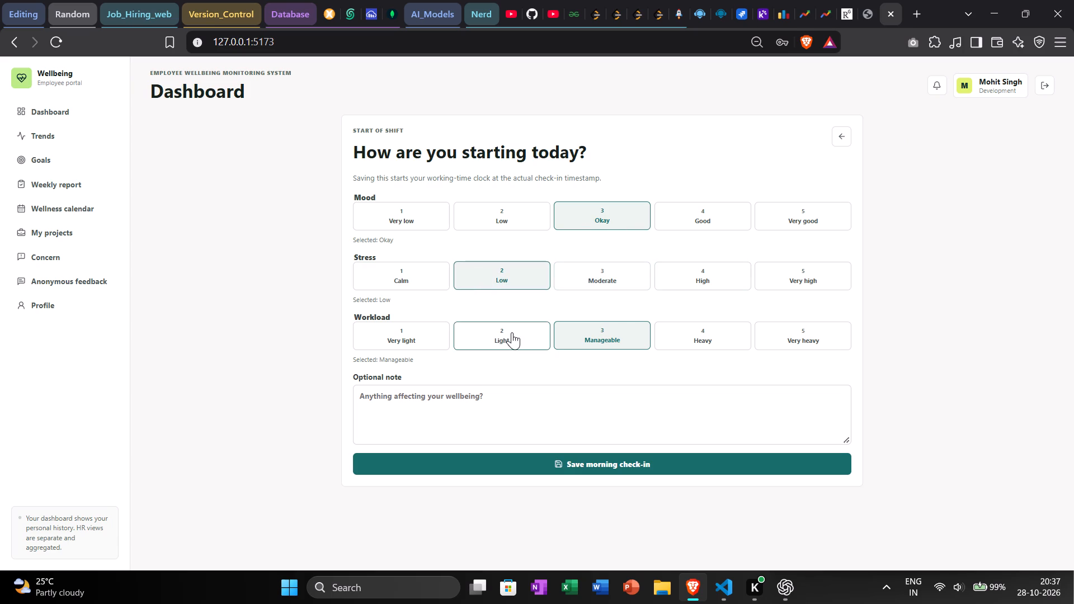
click(623, 463)
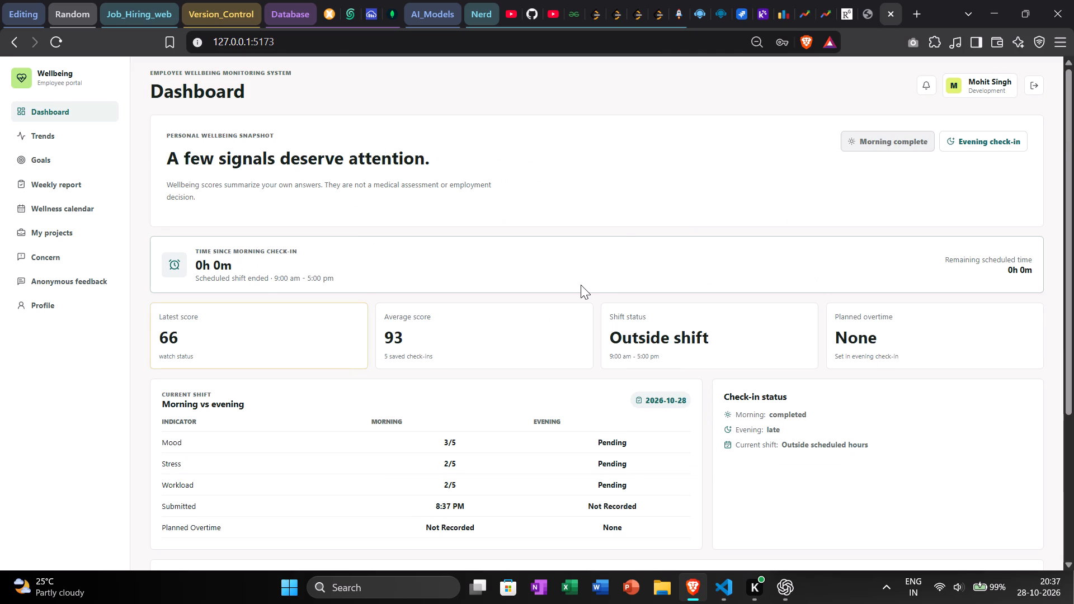
Review the employee dashboard's score cards, morning vs evening table, check-in status and wellbeing score history chart.
scroll(580, 285, down, 1)
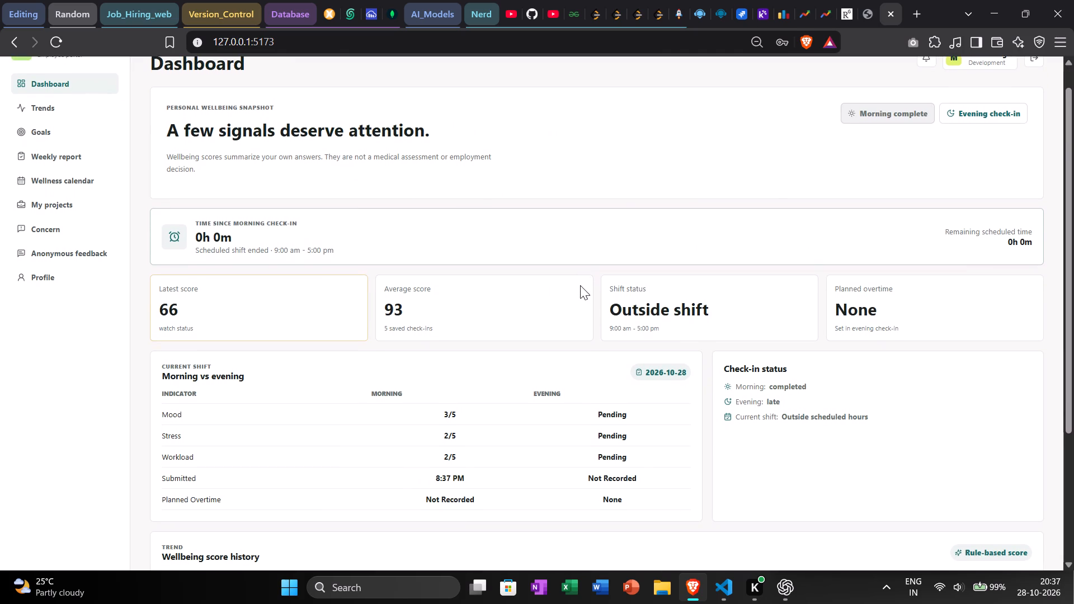
scroll(580, 285, down, 3)
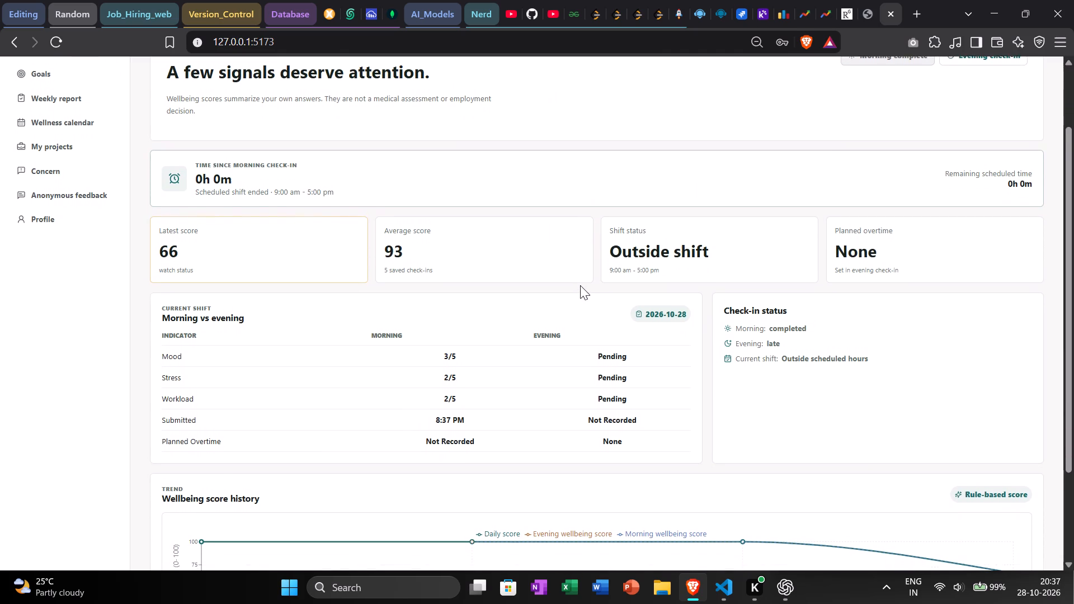
scroll(580, 285, down, 3)
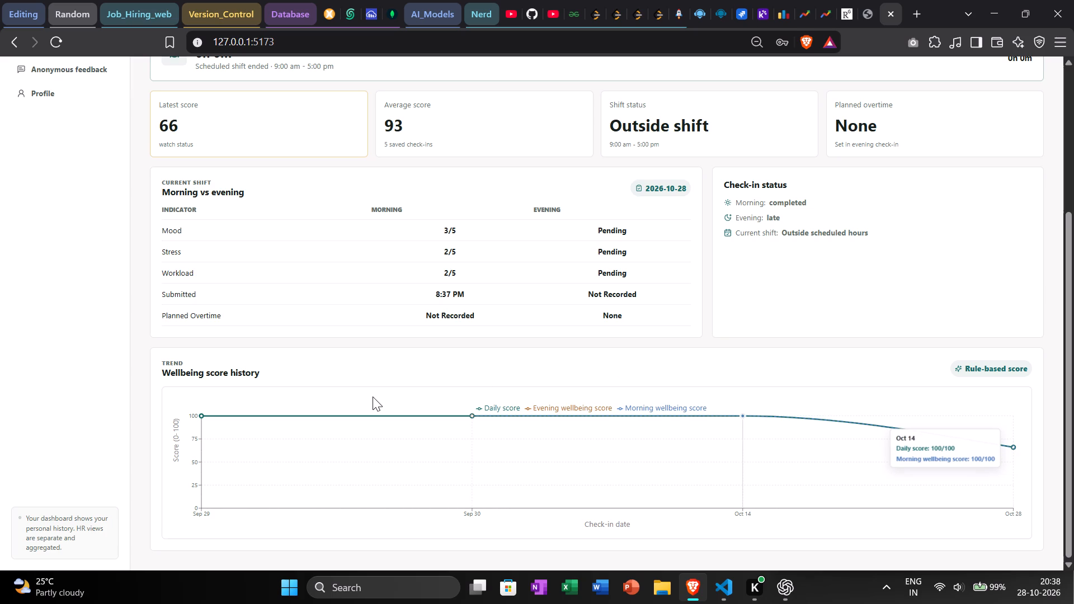
scroll(373, 397, up, 1)
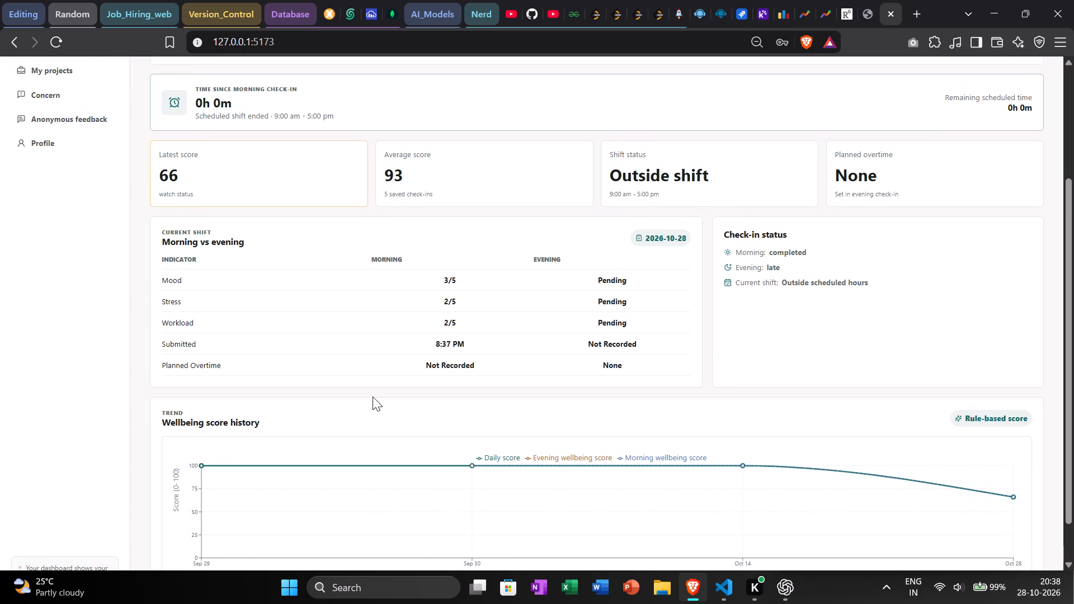
scroll(373, 397, up, 4)
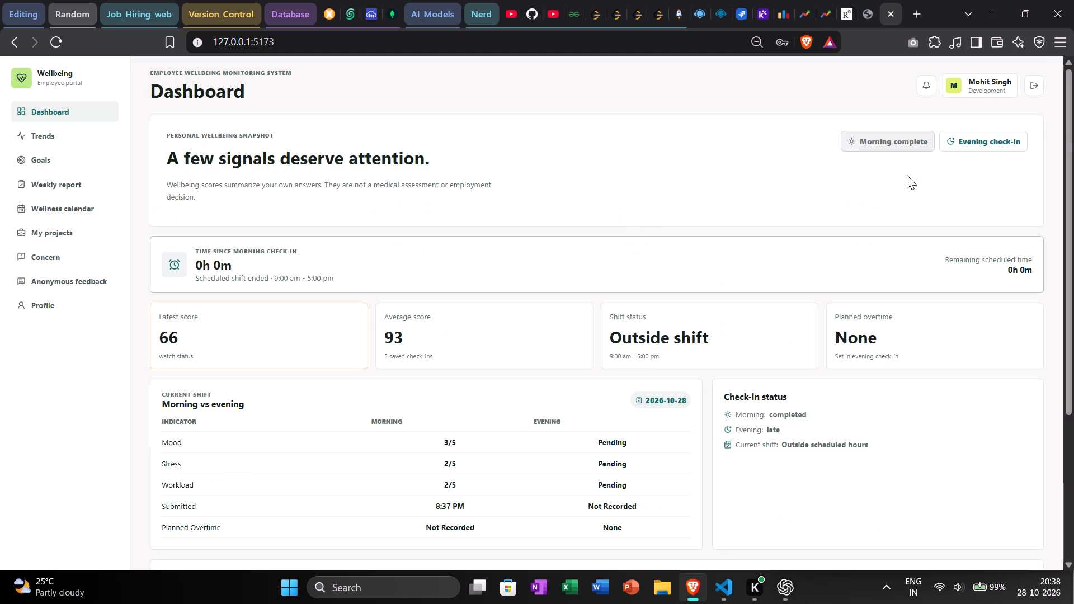
Save an evening check-in with mood 4 Good, stress 2 Low and workload 2 Light, without planned overtime.
click(964, 139)
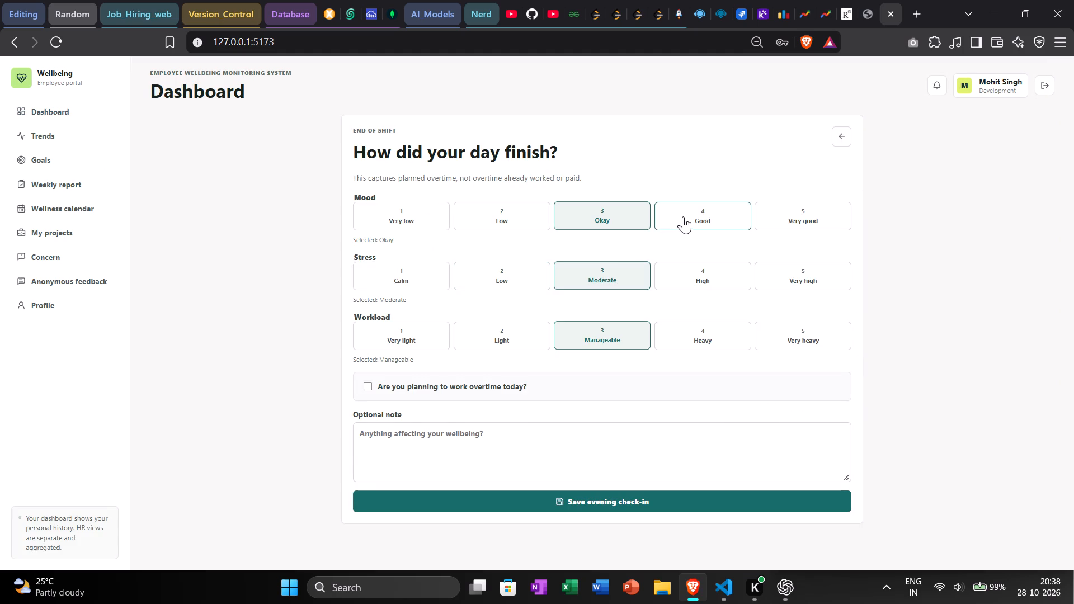
click(709, 215)
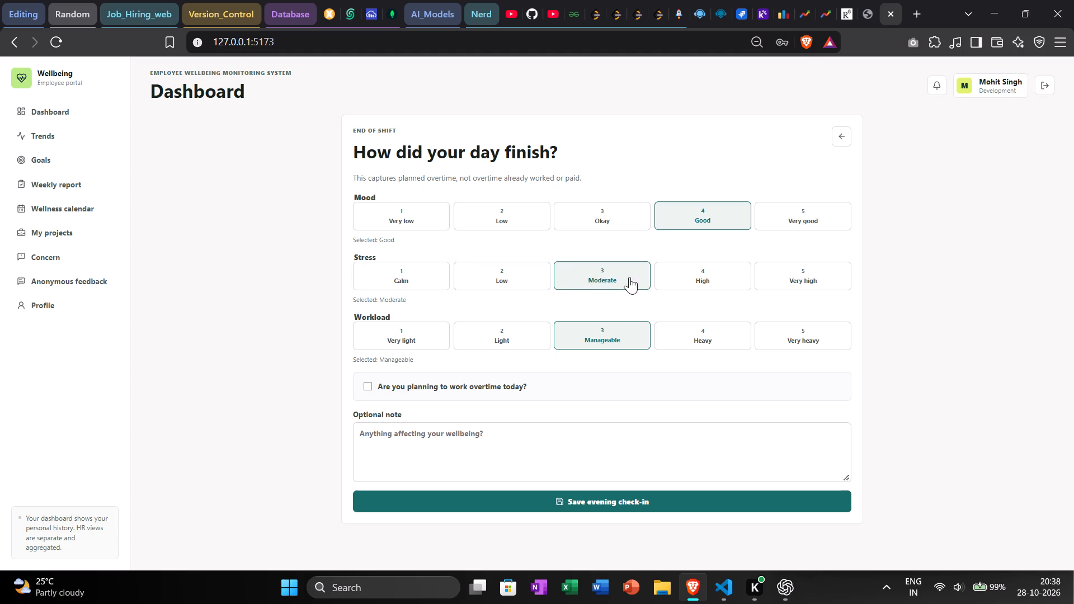
click(516, 279)
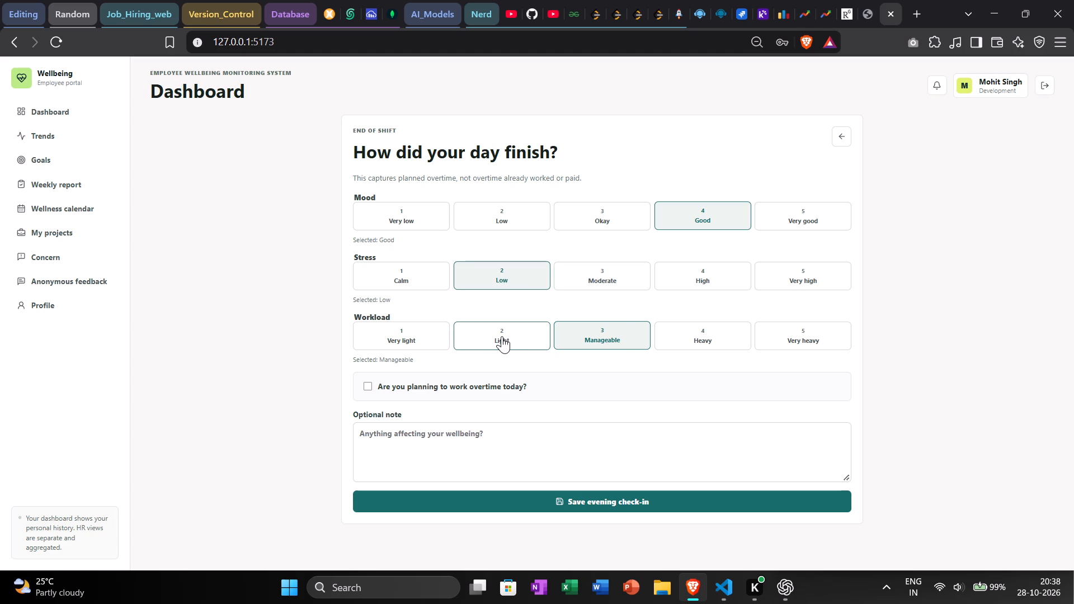
click(502, 336)
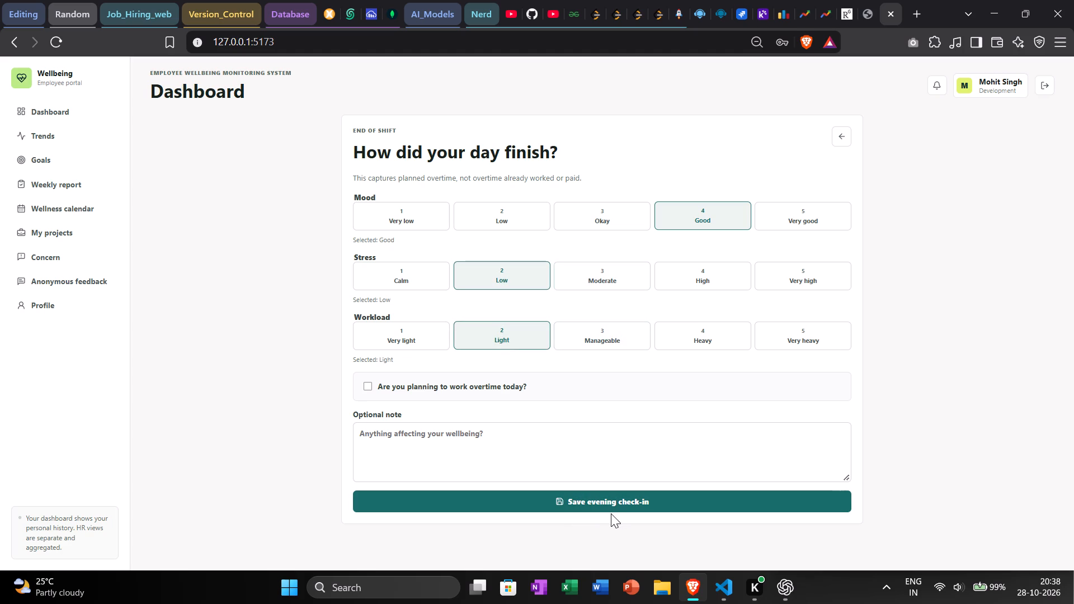
click(601, 502)
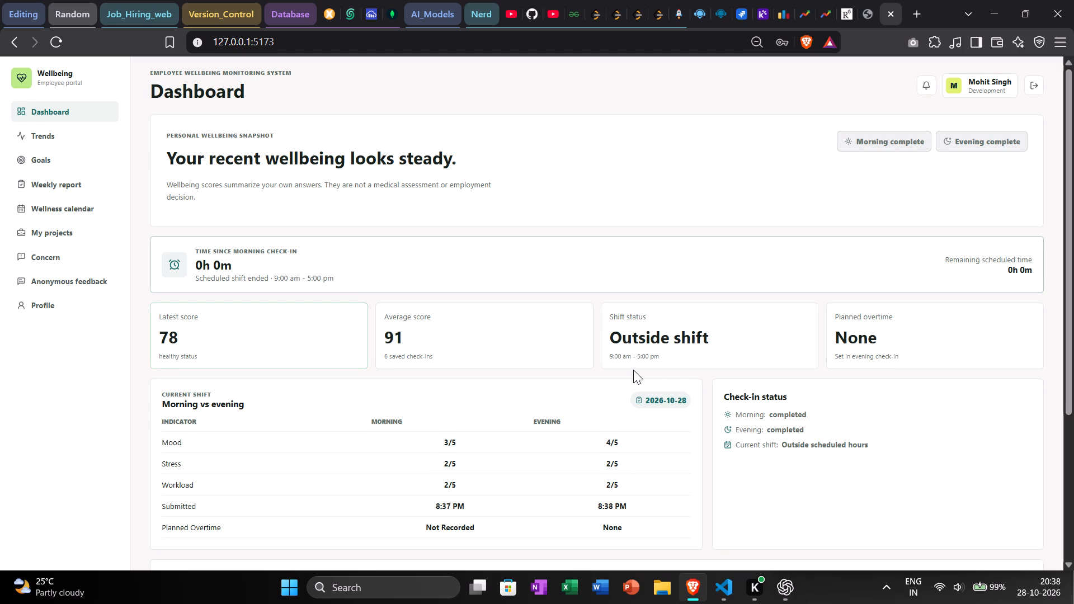
Examine the dashboard's morning vs evening comparison and the 28 October scores in the wellbeing score history chart.
scroll(633, 370, down, 2)
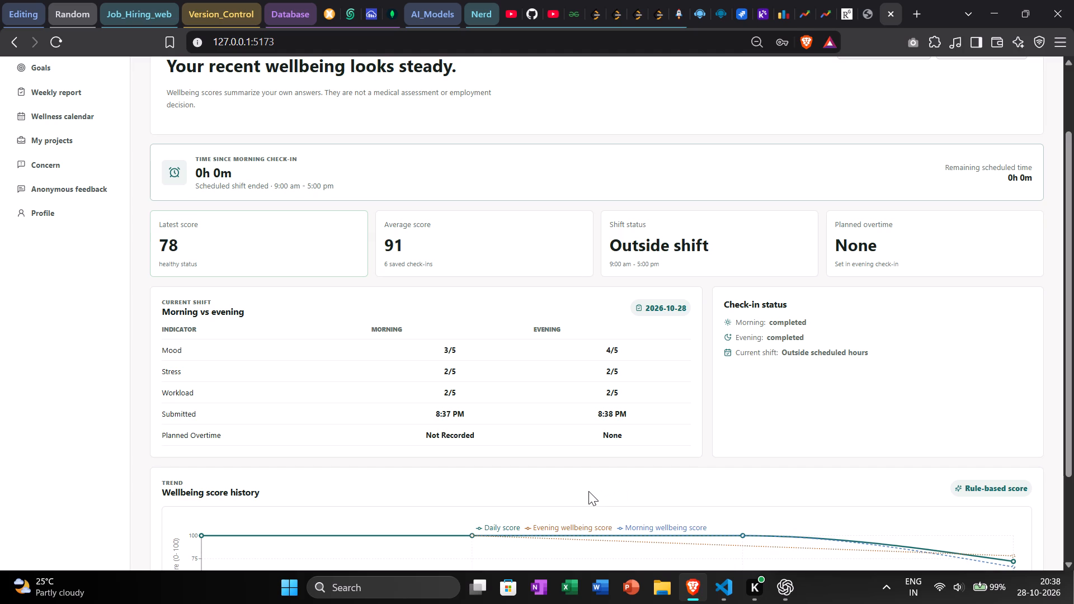
scroll(588, 491, down, 1)
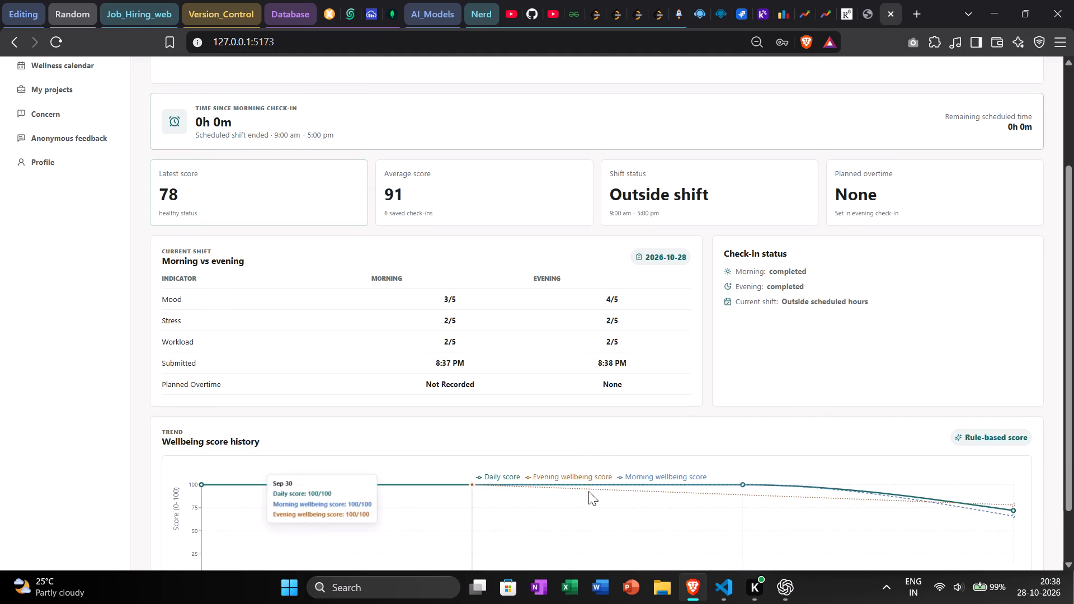
scroll(588, 491, down, 1)
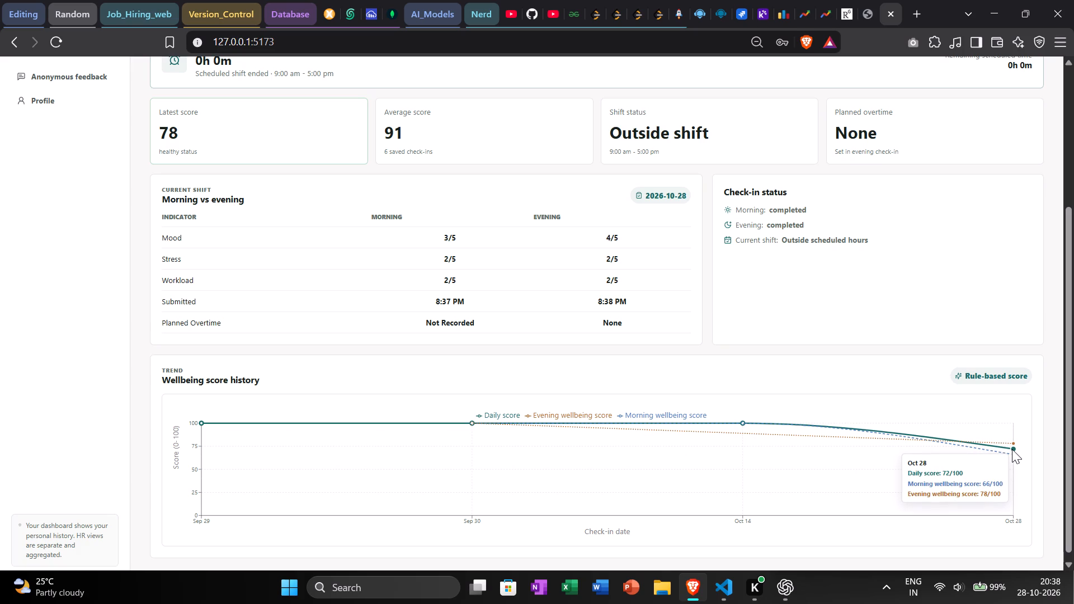
scroll(280, 342, down, 1)
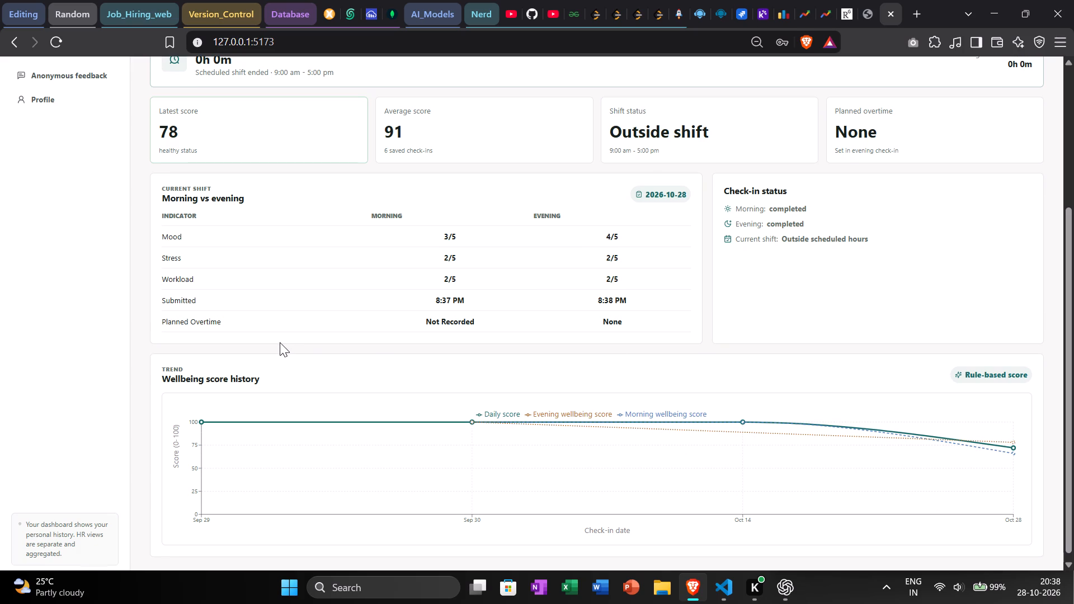
scroll(280, 342, down, 1)
scroll(280, 342, up, 1)
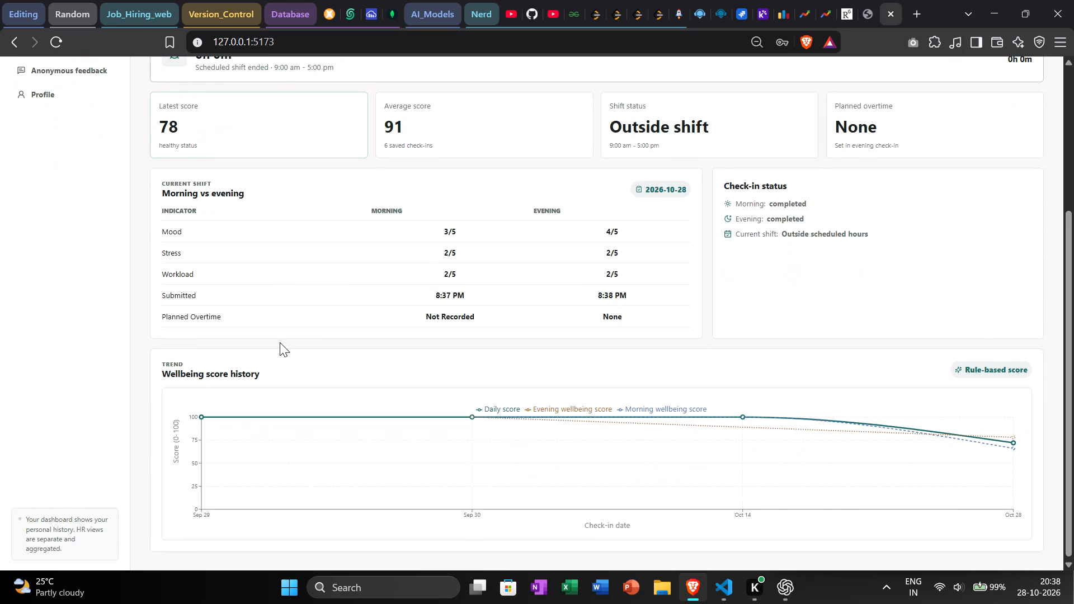
scroll(280, 342, up, 1)
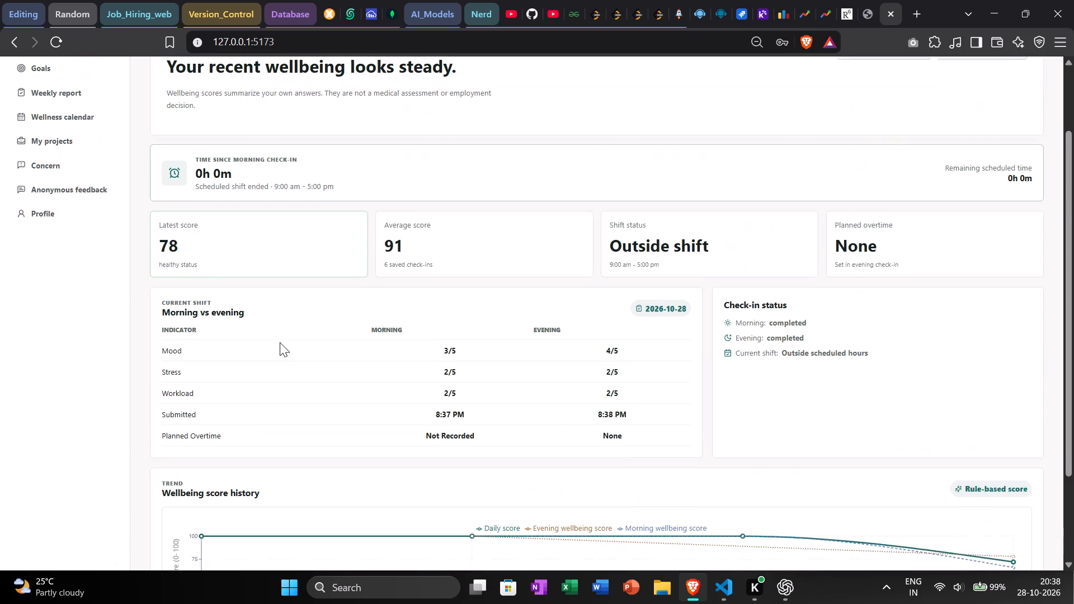
scroll(96, 337, up, 1)
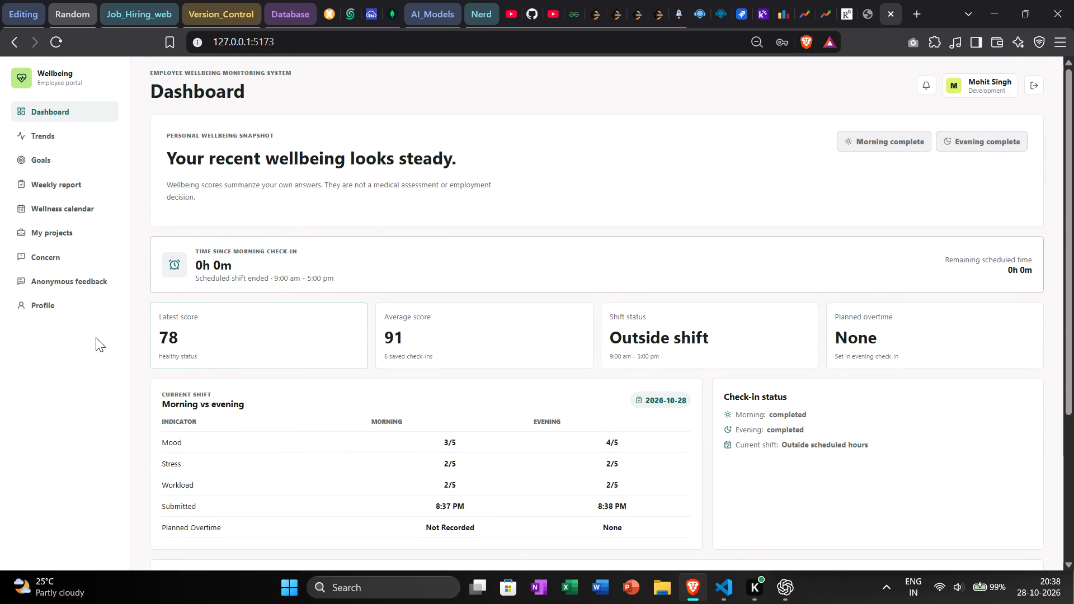
scroll(96, 337, up, 1)
scroll(149, 292, down, 4)
scroll(149, 292, up, 3)
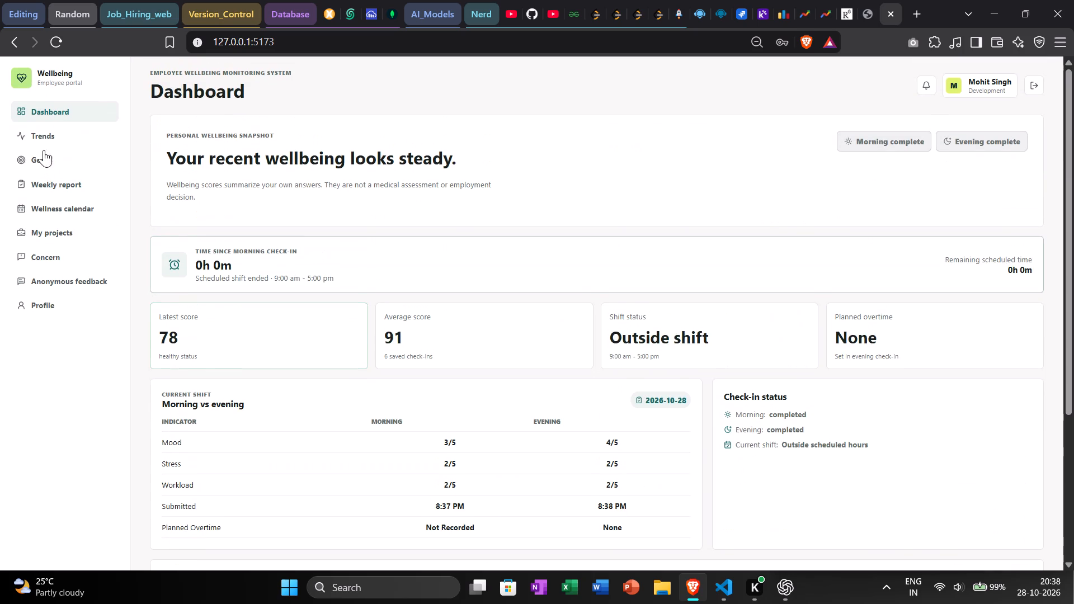
Examine the personal wellbeing Trends page for the last 30 days, including its four charts and the check-in history.
click(44, 143)
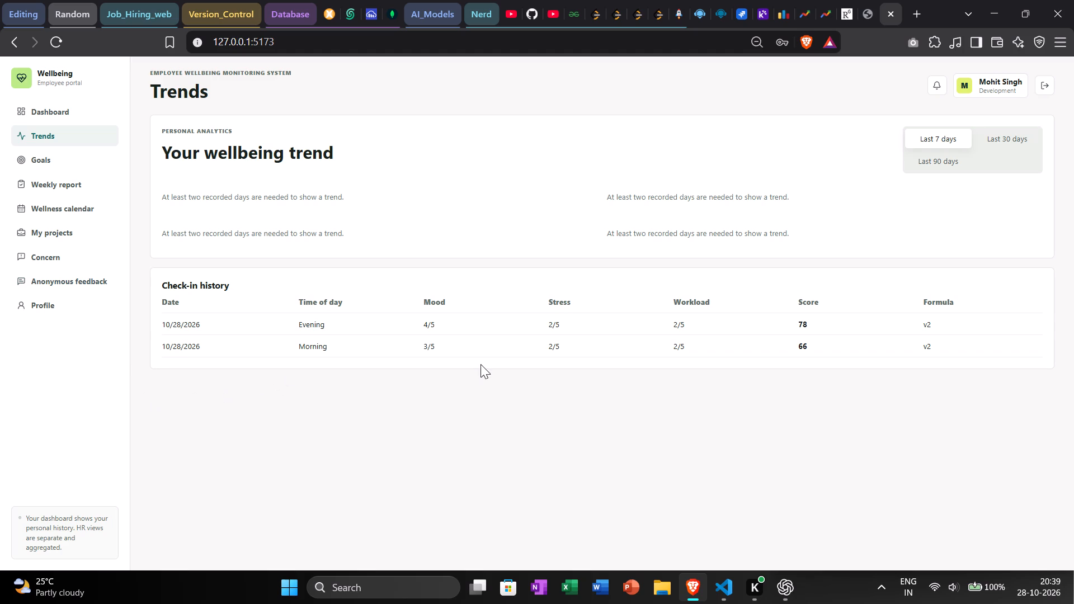
click(1004, 140)
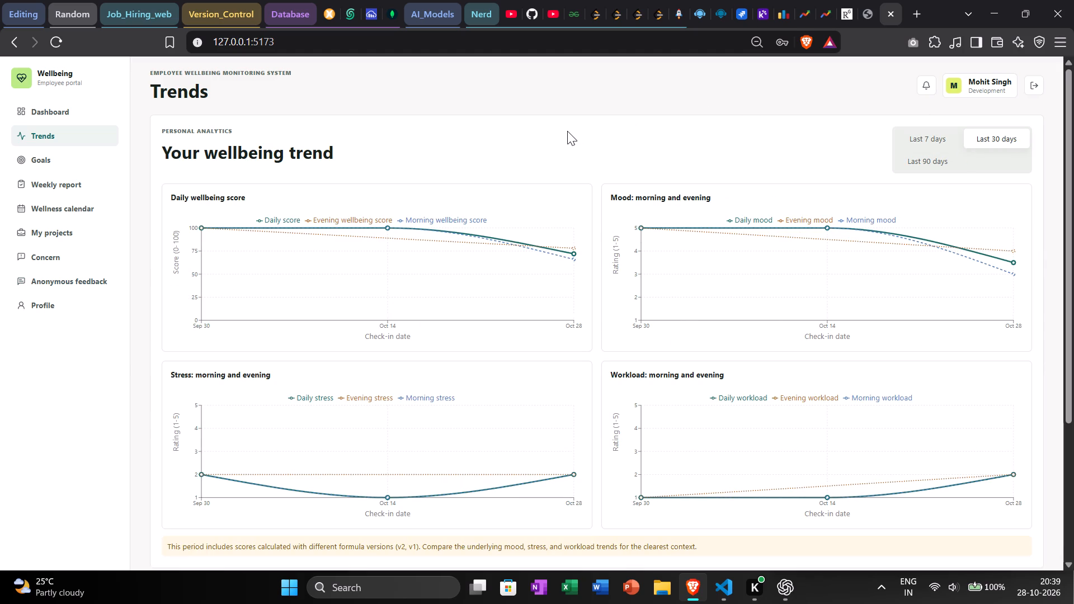
scroll(596, 295, down, 2)
scroll(596, 295, up, 2)
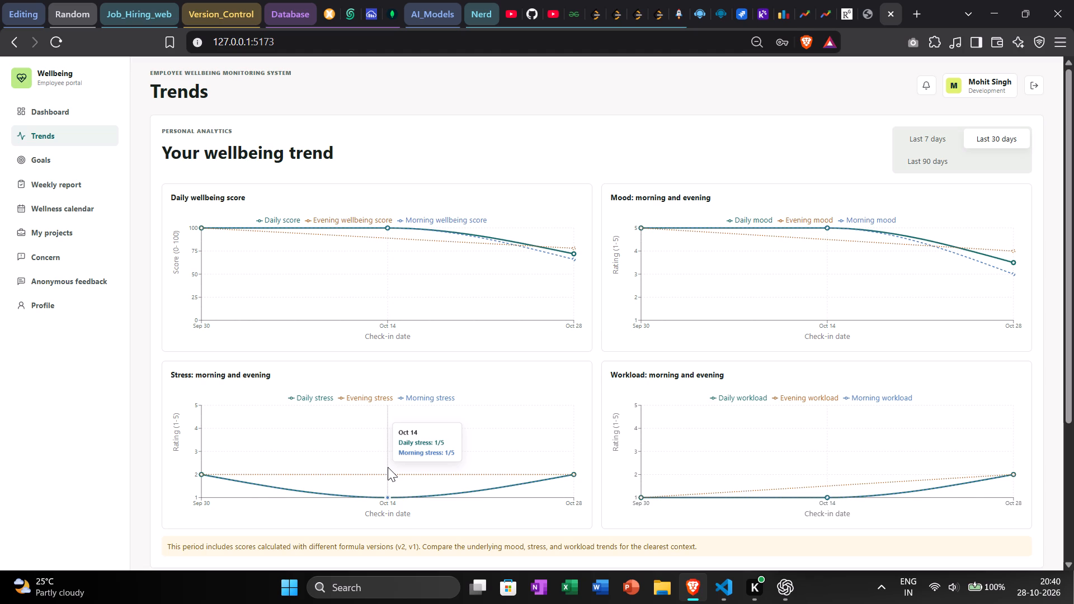
scroll(388, 467, down, 4)
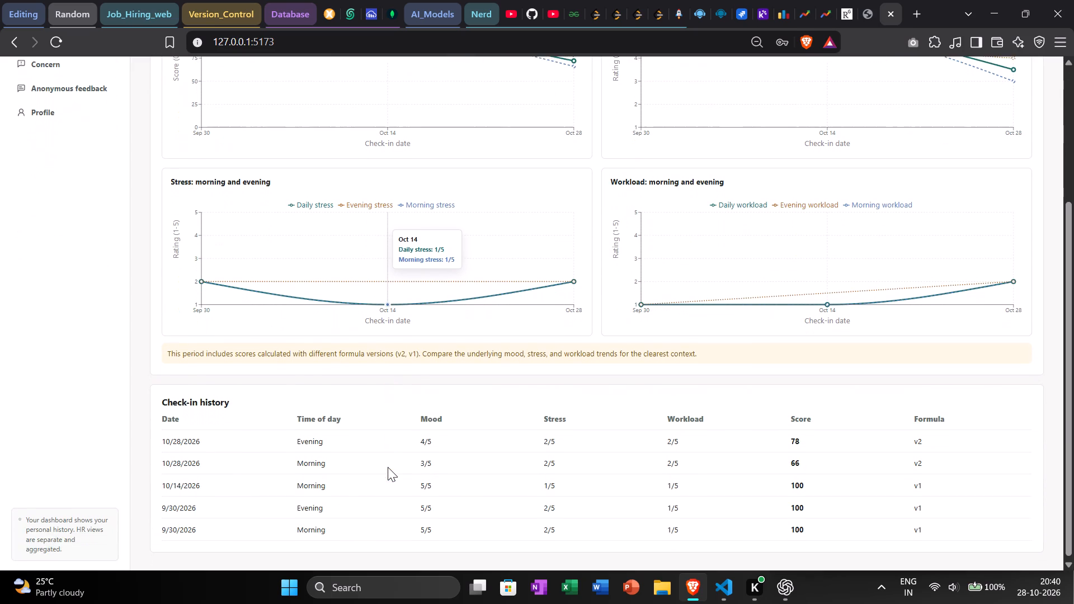
scroll(388, 467, down, 1)
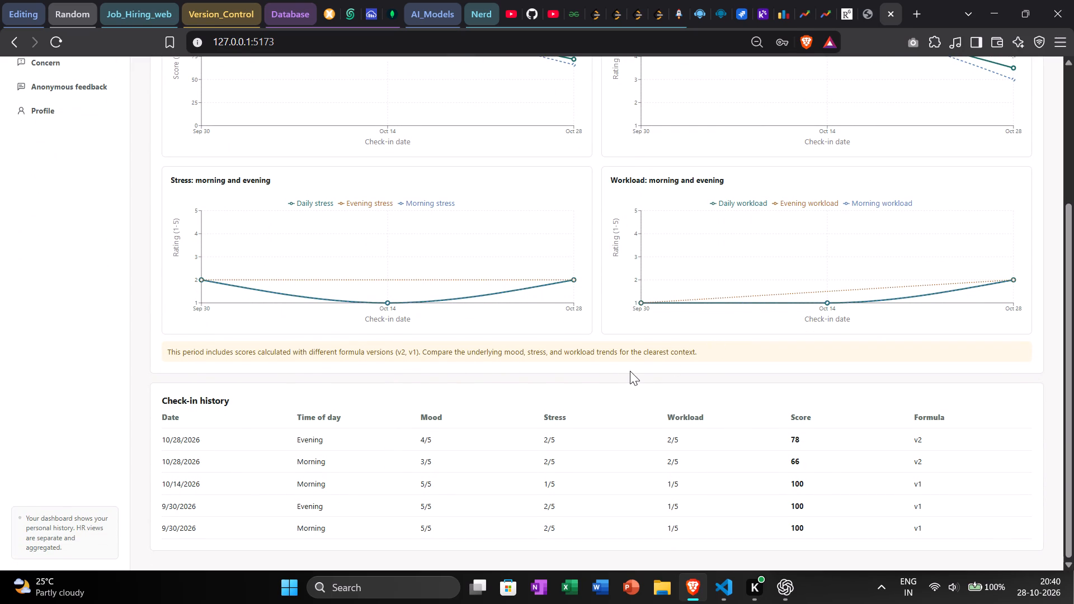
scroll(630, 371, up, 3)
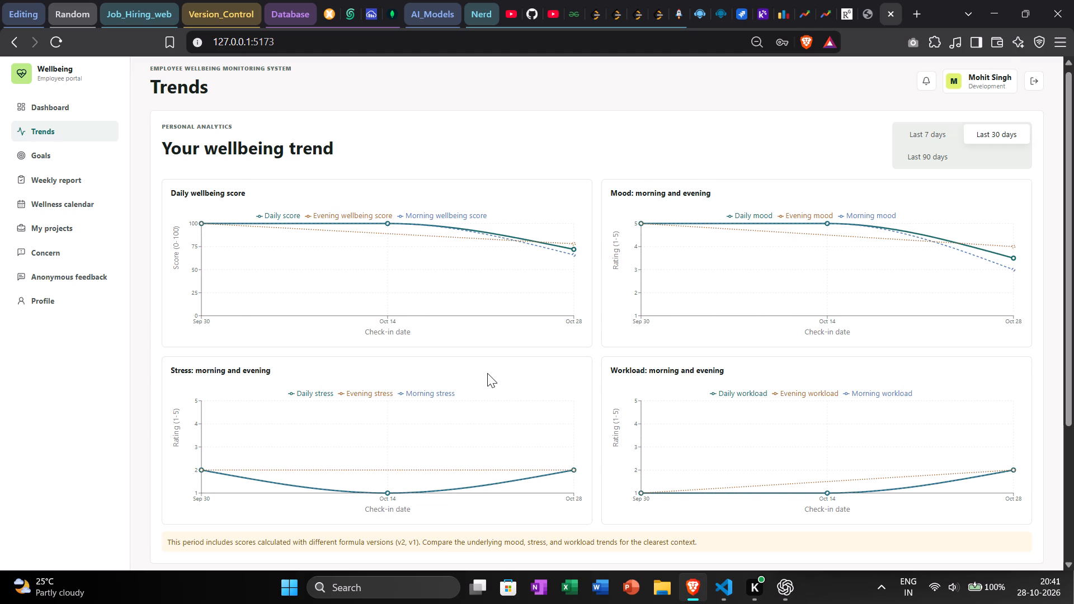
scroll(487, 373, down, 2)
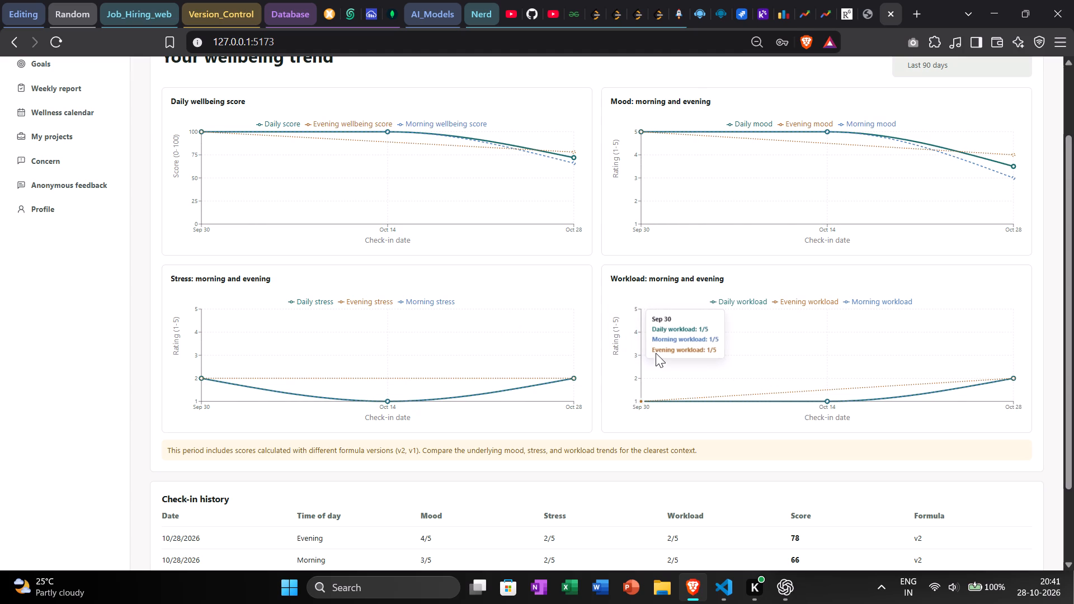
scroll(618, 259, up, 2)
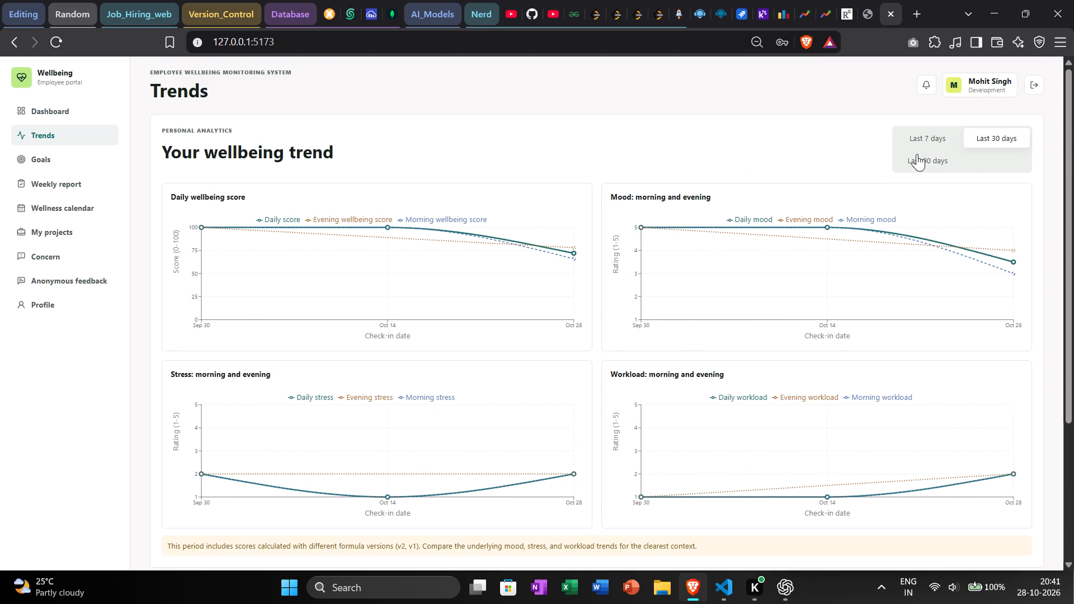
Show the personal wellbeing trends for the last 90 days and look over the charts and check-in history.
click(922, 157)
scroll(681, 188, up, 1)
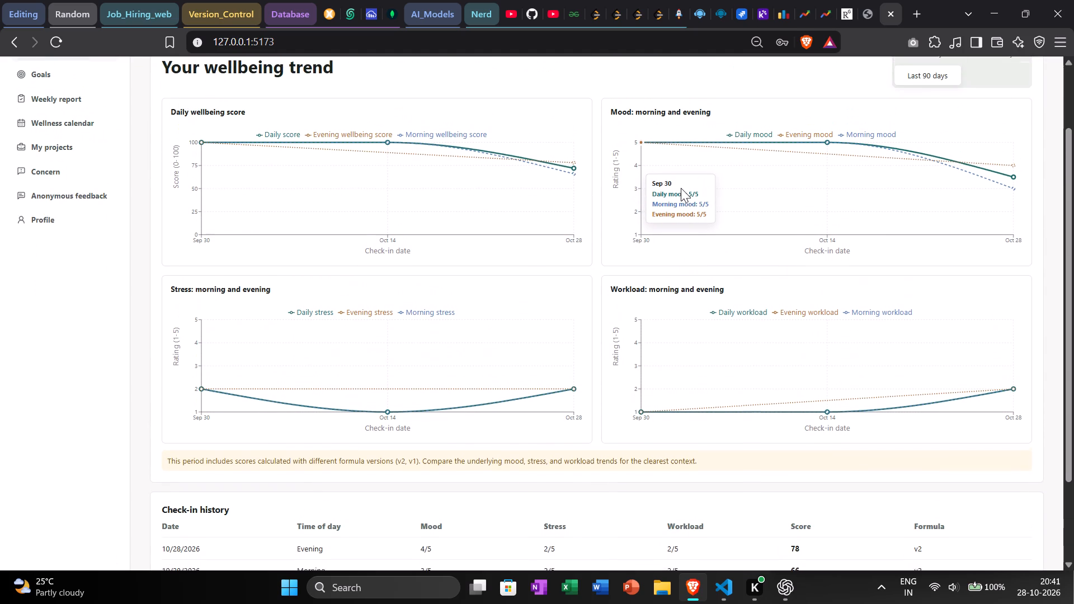
scroll(681, 188, up, 2)
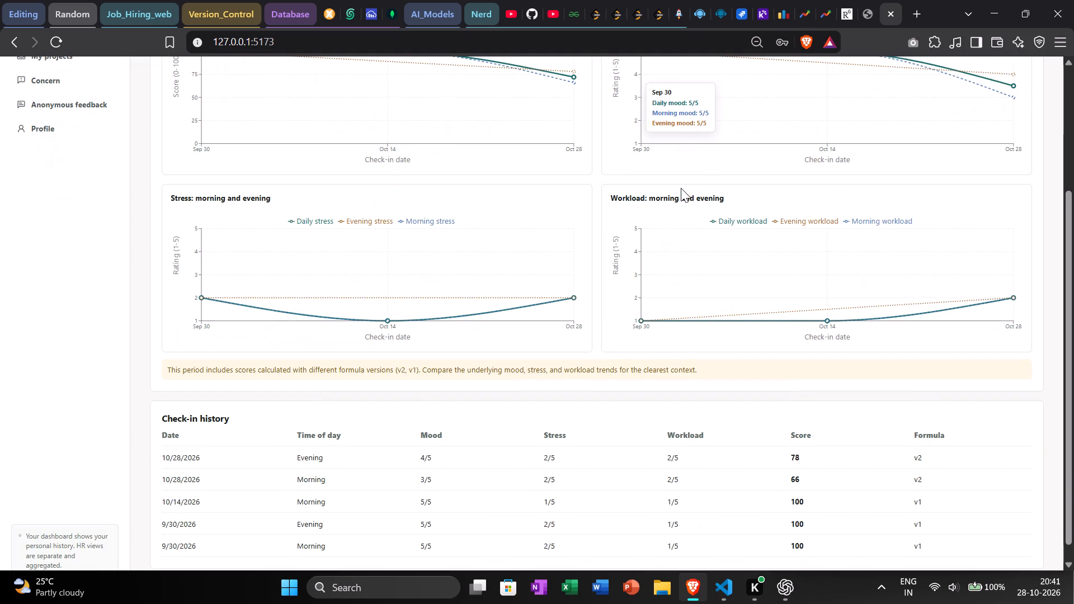
scroll(681, 188, up, 1)
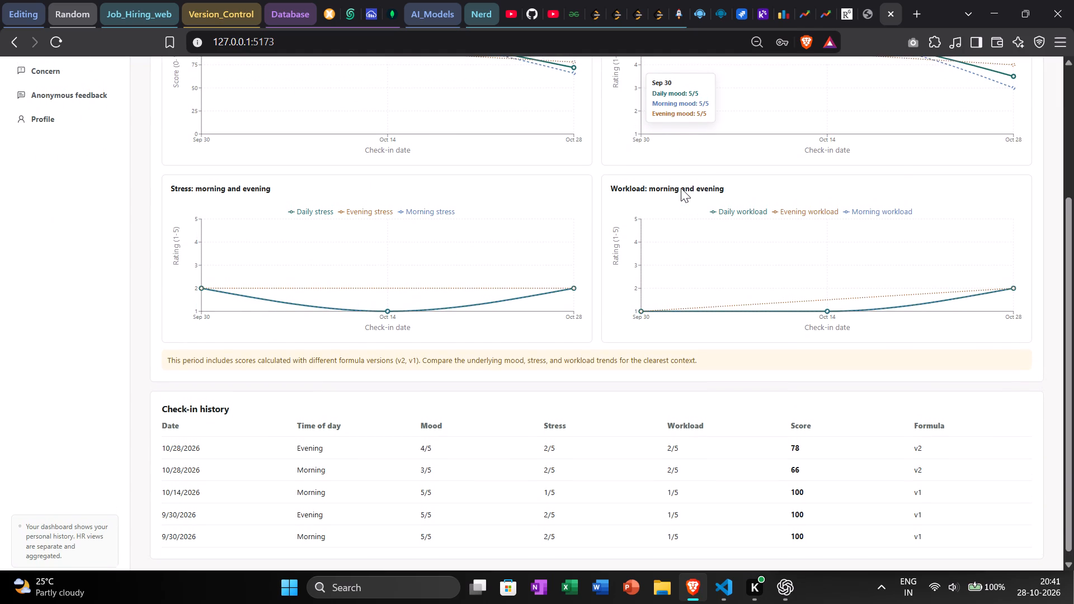
scroll(681, 188, up, 1)
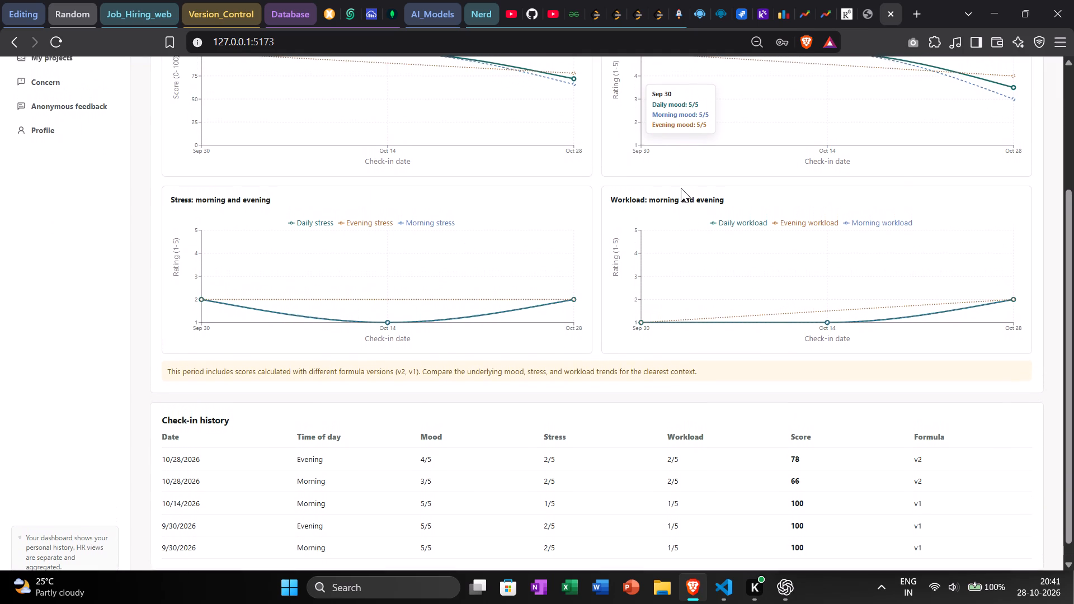
Switch the personal wellbeing trend charts back to the last 30 days.
scroll(681, 188, up, 1)
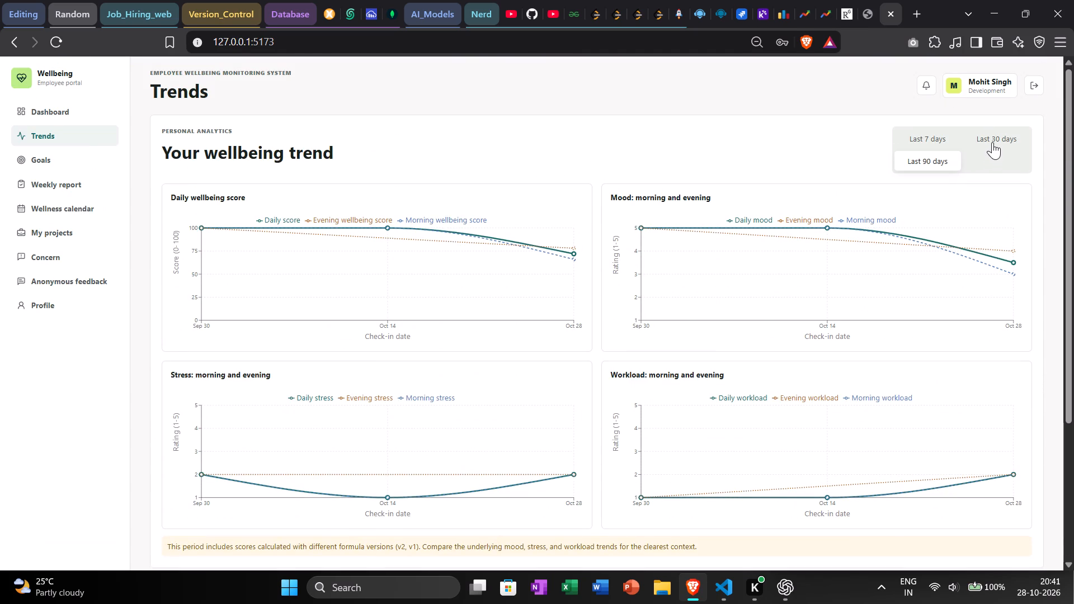
click(993, 141)
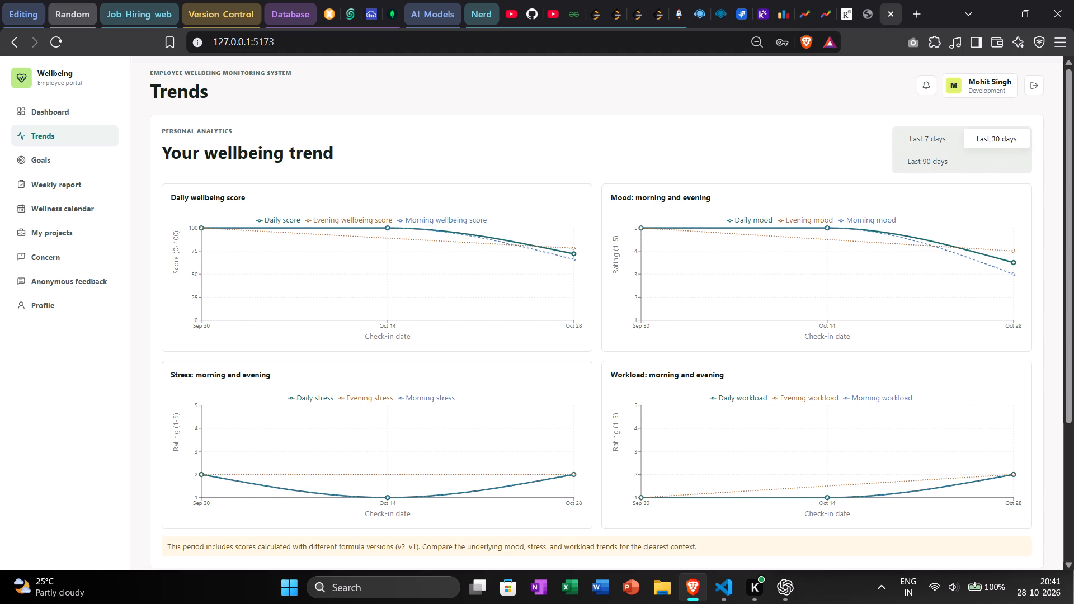
Look over the employee portal's Goals, Weekly report, Wellness calendar, My projects, Anonymous feedback and Concern pages.
click(46, 159)
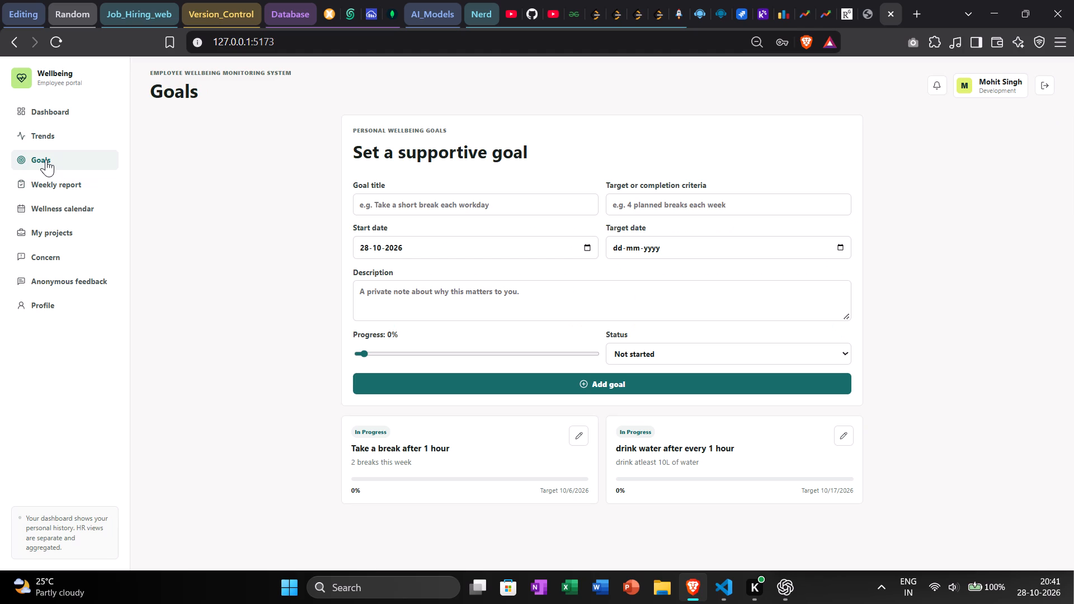
click(47, 183)
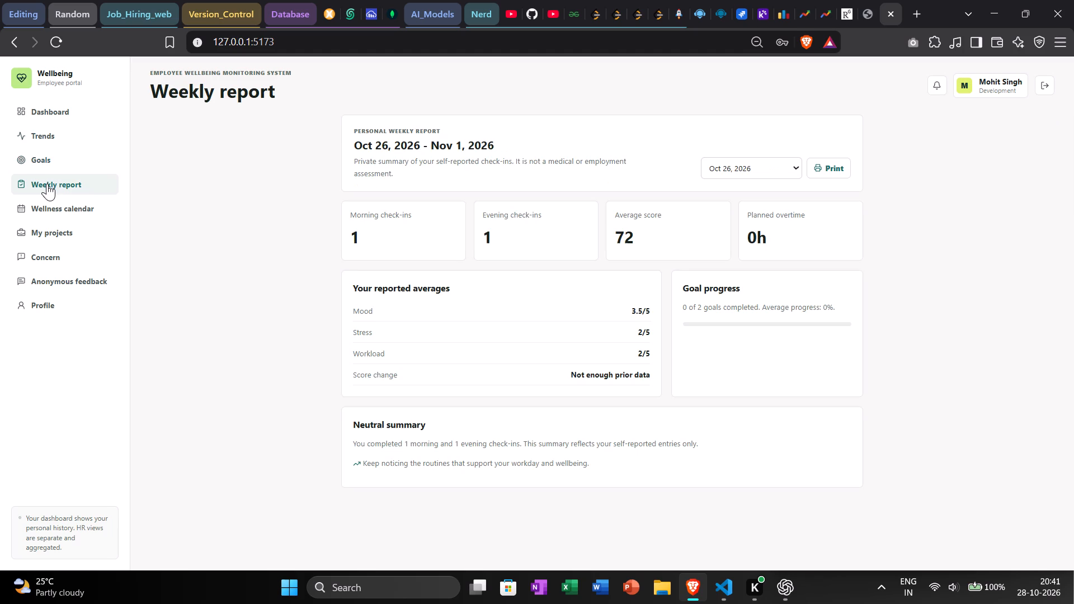
click(56, 208)
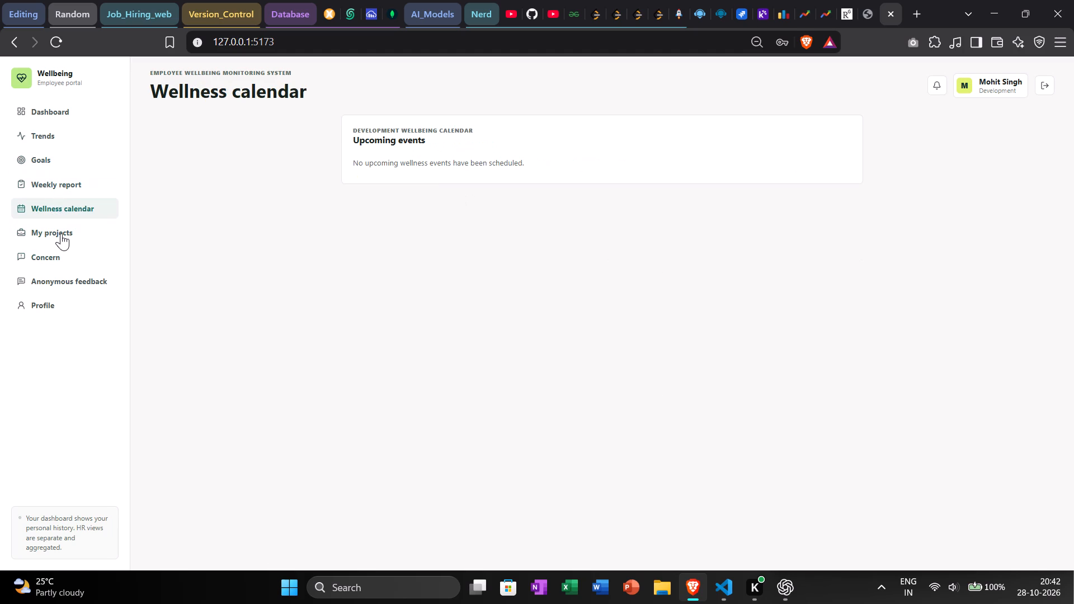
click(60, 234)
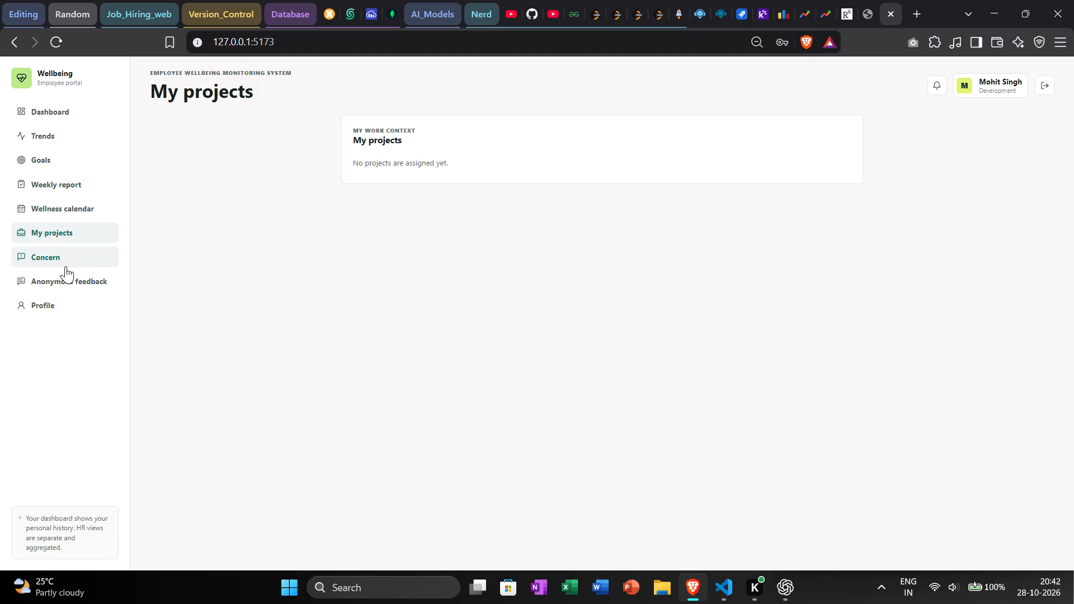
click(60, 265)
click(70, 281)
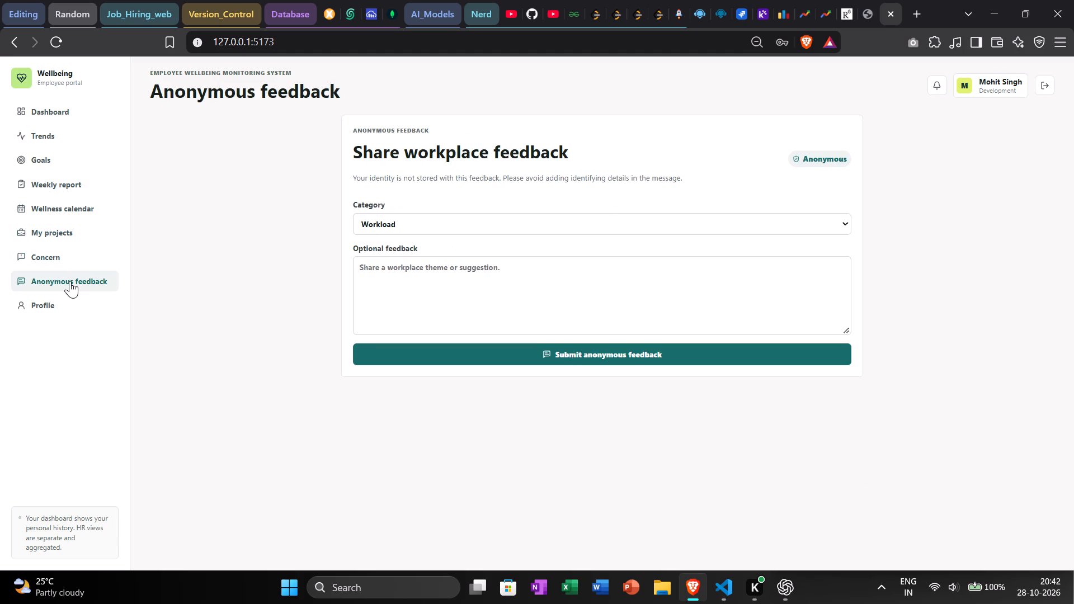
click(63, 256)
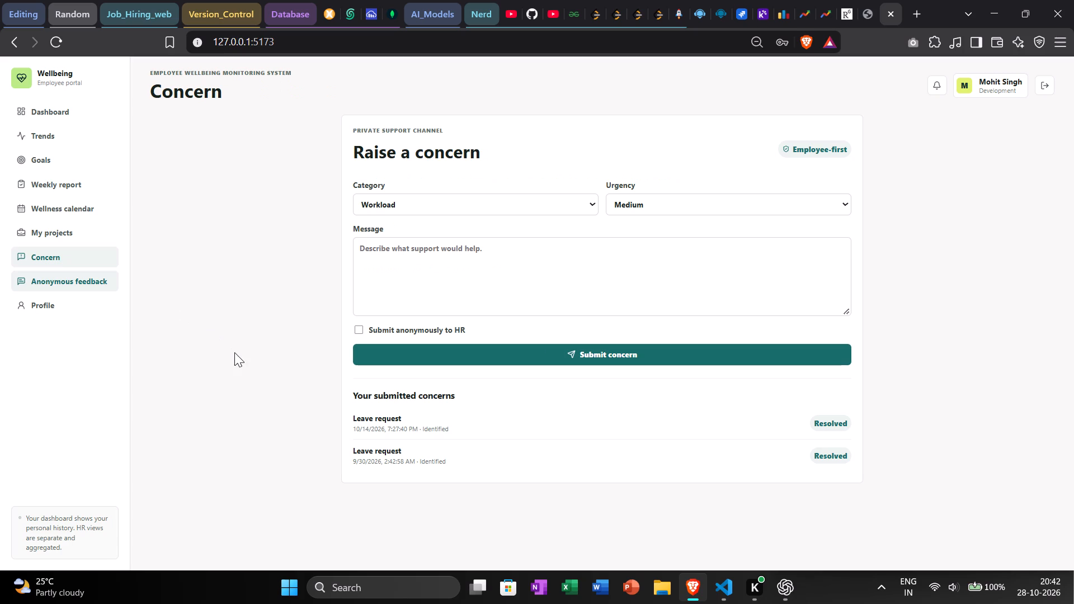
Submit anonymous feedback in the Wellness programs category: "I need more wellness programs to be issued so that we can have some peacefull time.".
click(51, 291)
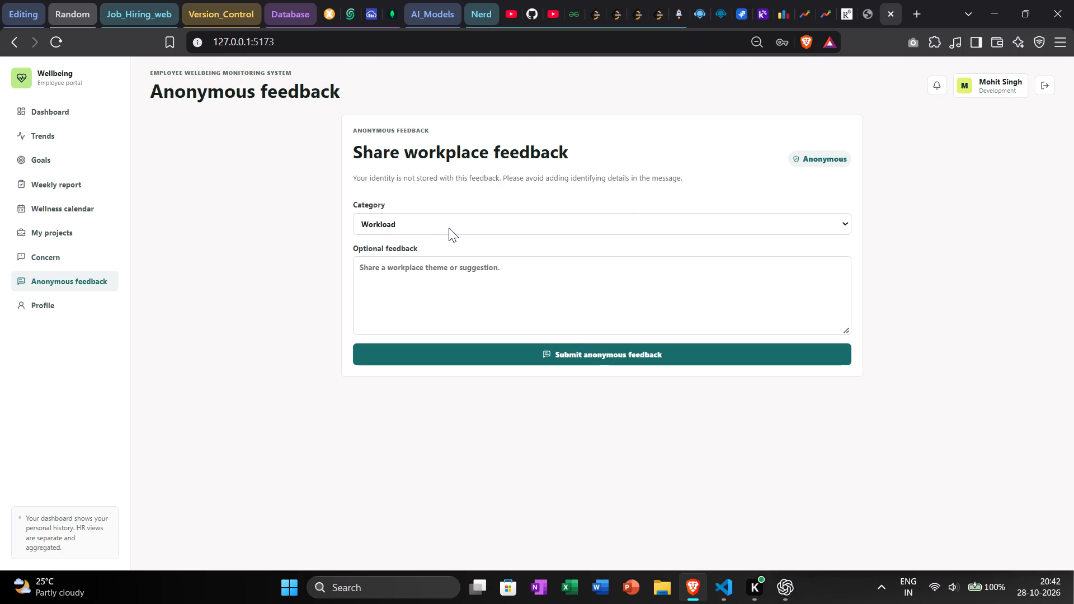
click(449, 228)
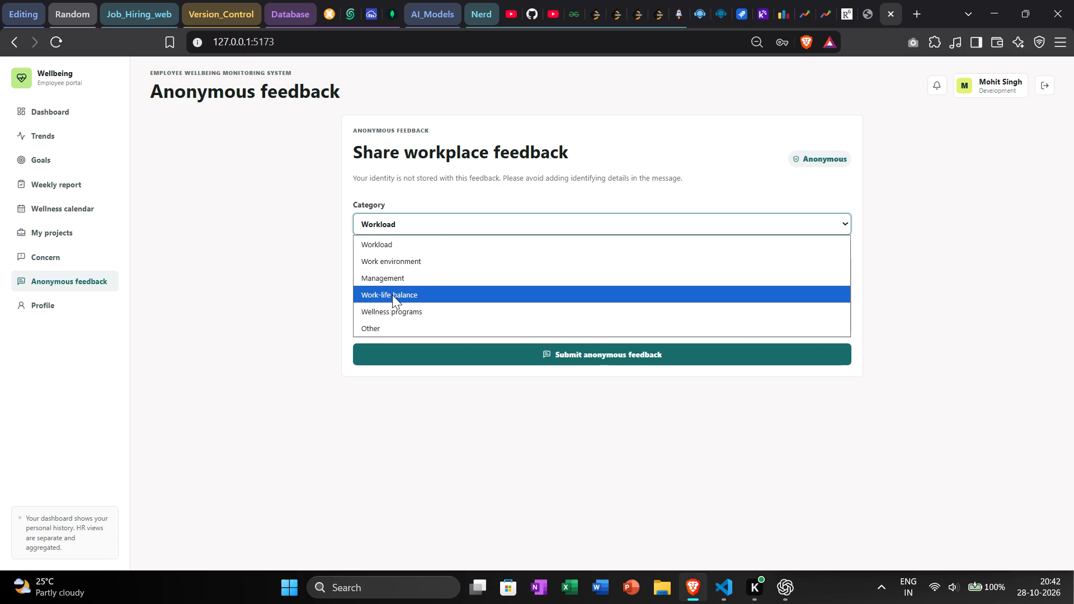
click(391, 313)
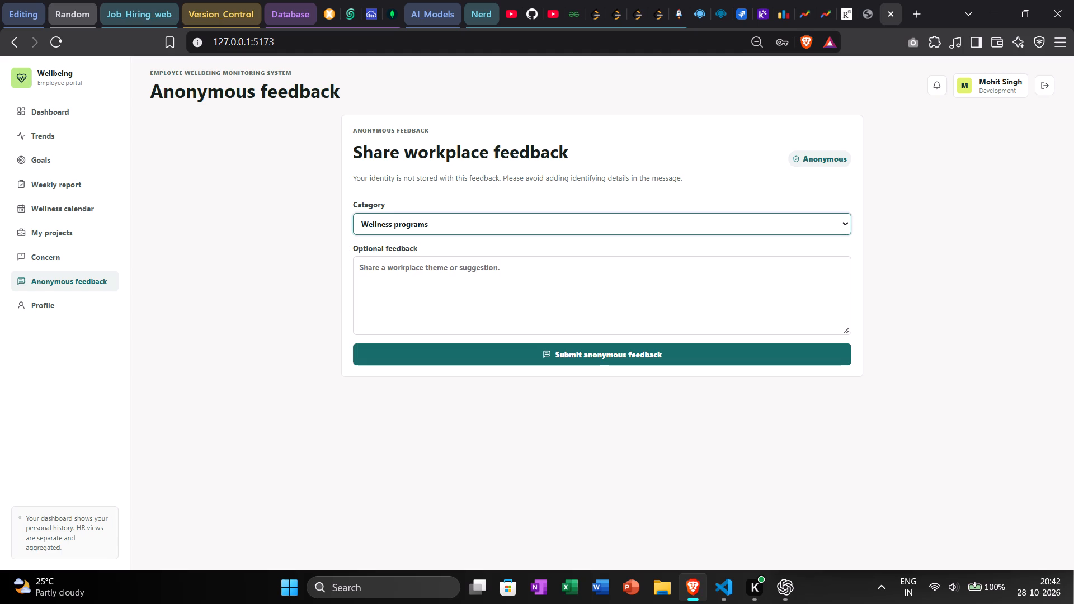
click(455, 288)
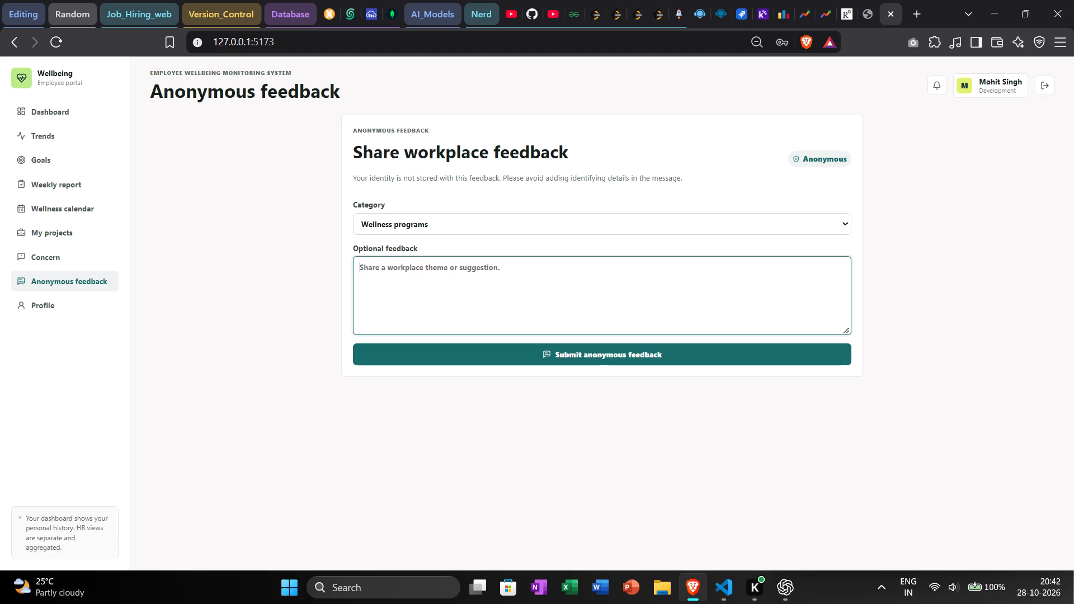
key(shift+i)
key(space)
text(ned)
key(BackSpace)
text(ed we)
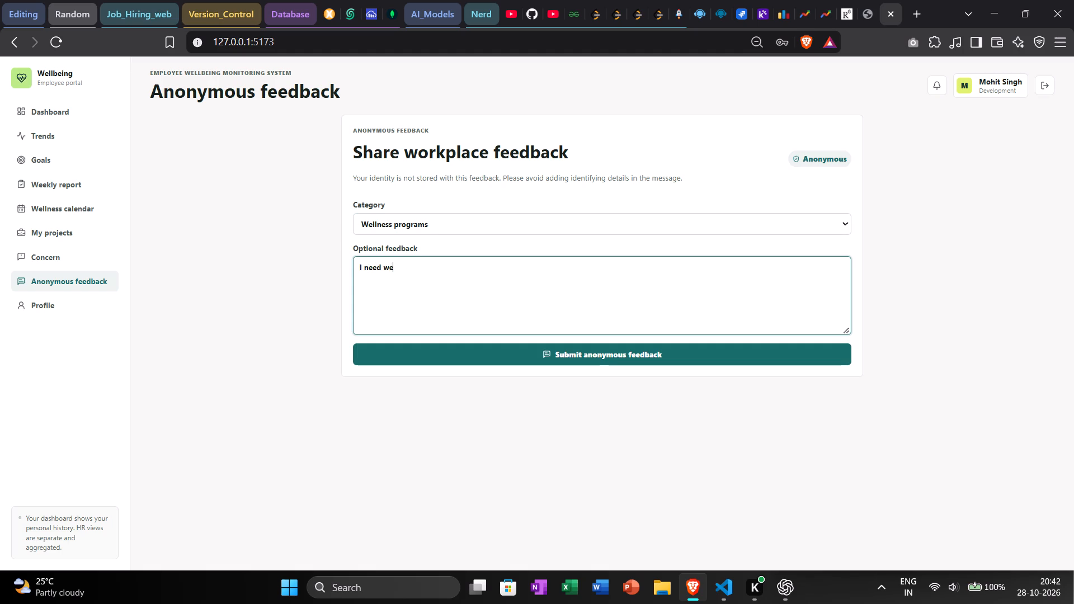
key(BackSpace)
key(BackSpace)
text(more wellness programs to be)
key(space)
text(issu)
text(ed)
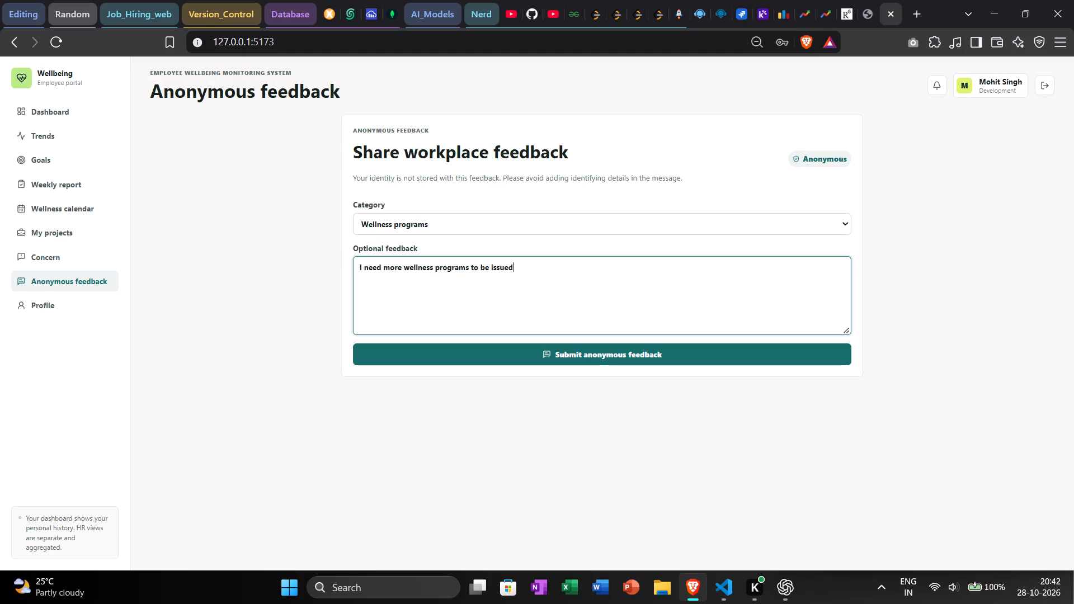
key(space)
text(so that we can have some)
key(space)
key(p)
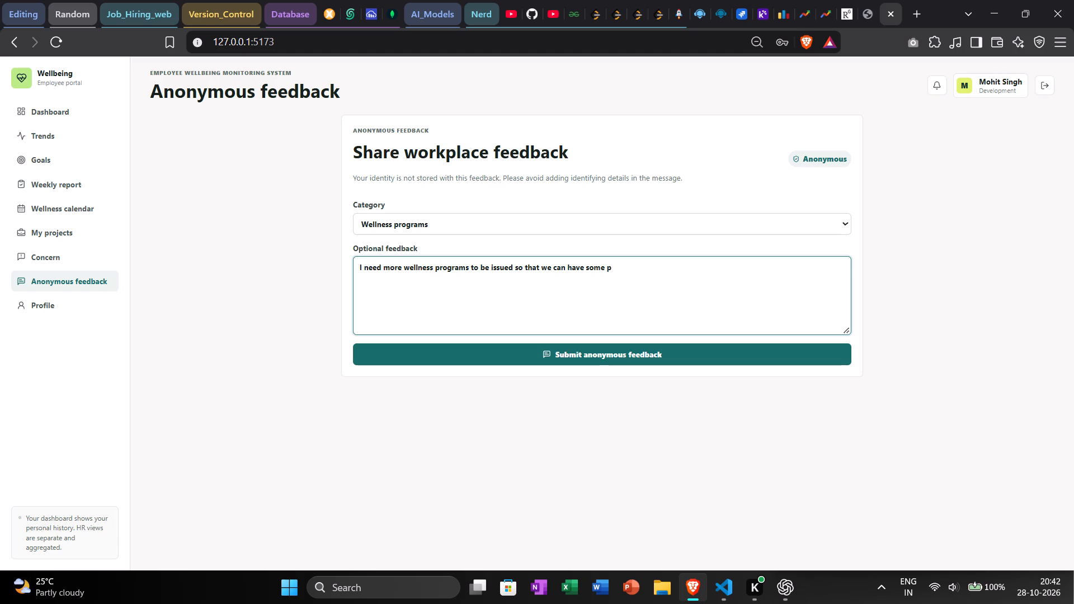
text(eacefull time.)
click(595, 354)
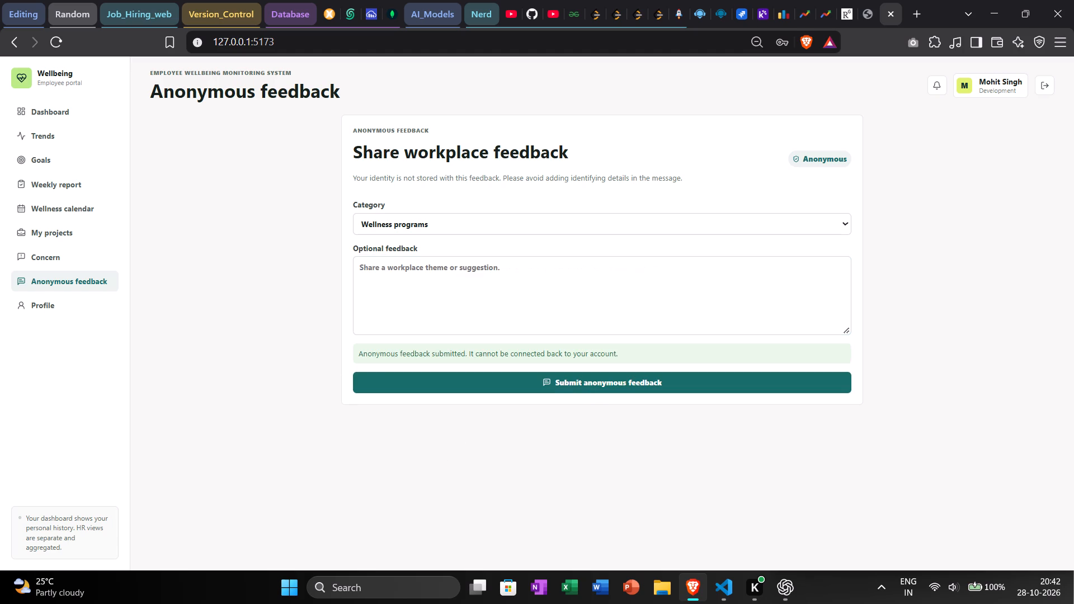
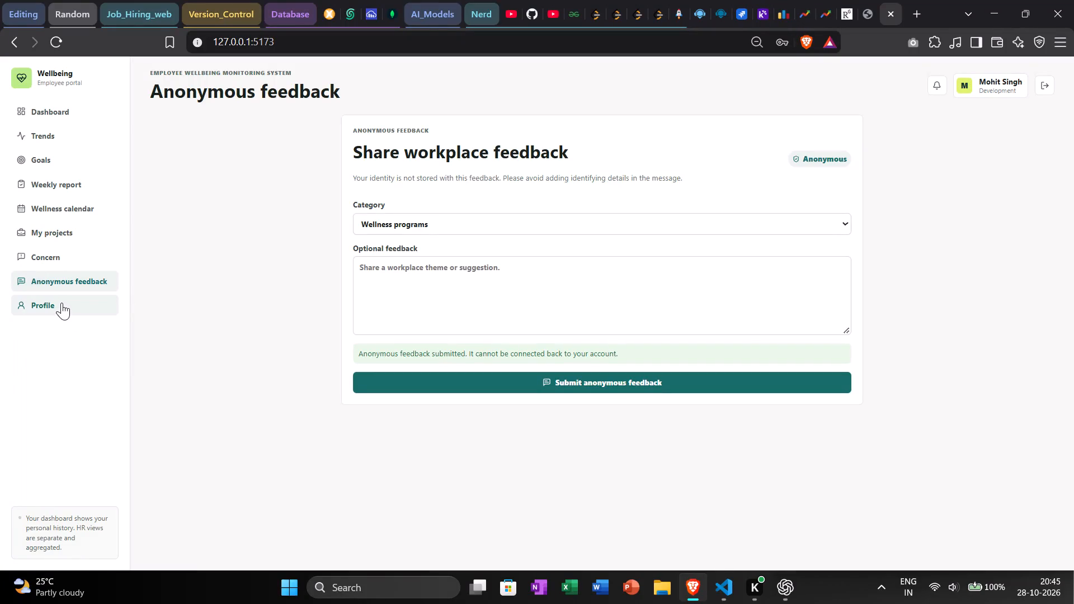
Set the wellness reminder interval in the employee profile preferences to every 60 minutes.
click(62, 303)
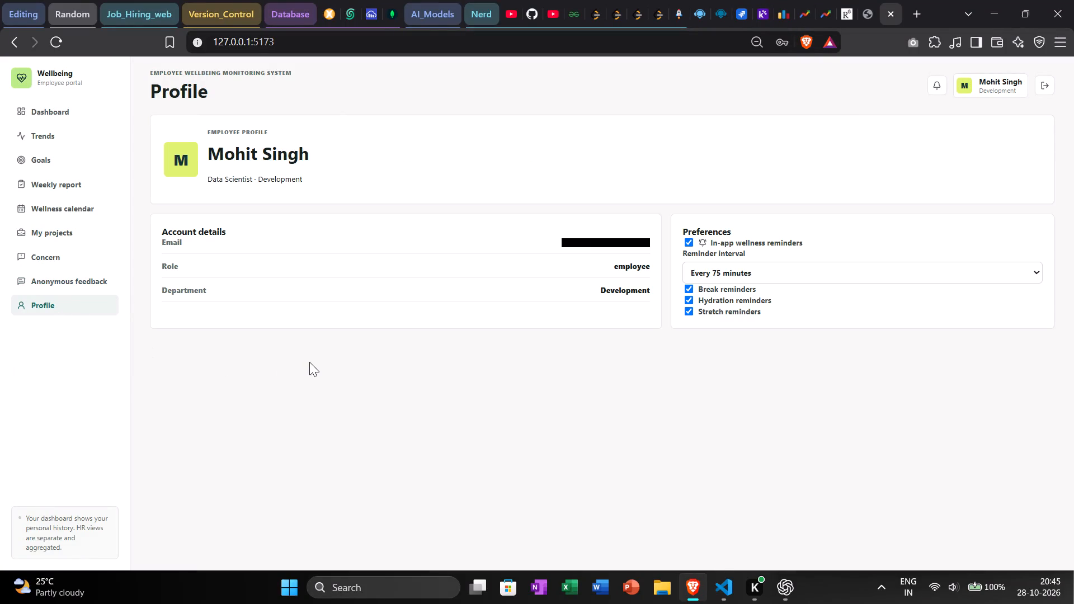
click(779, 269)
click(734, 289)
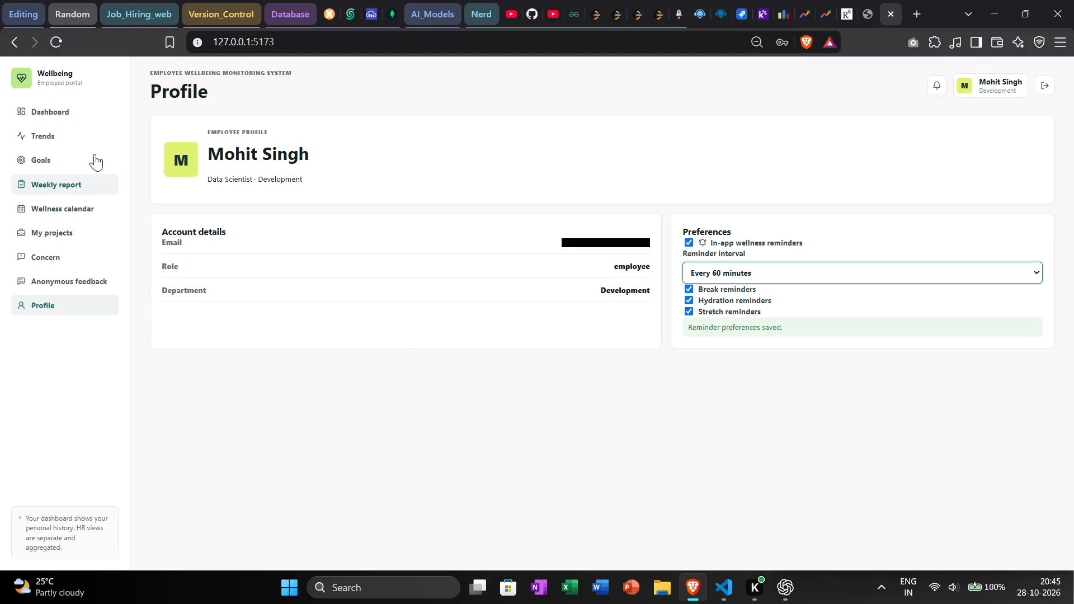
Review the employee dashboard, including the morning versus evening comparison, check-in status and wellbeing score history chart.
click(61, 111)
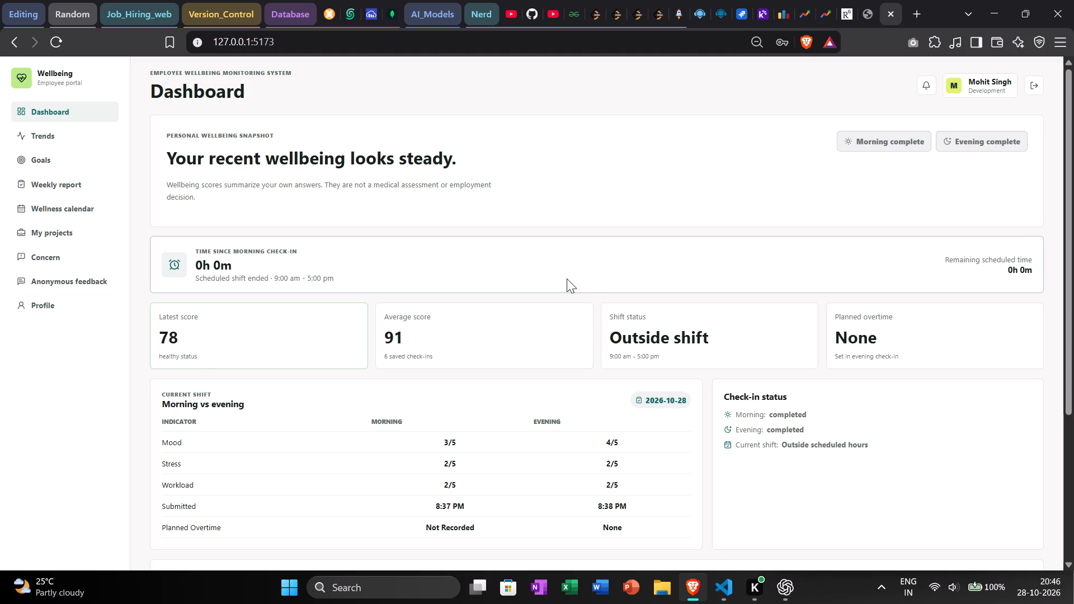
scroll(567, 279, down, 1)
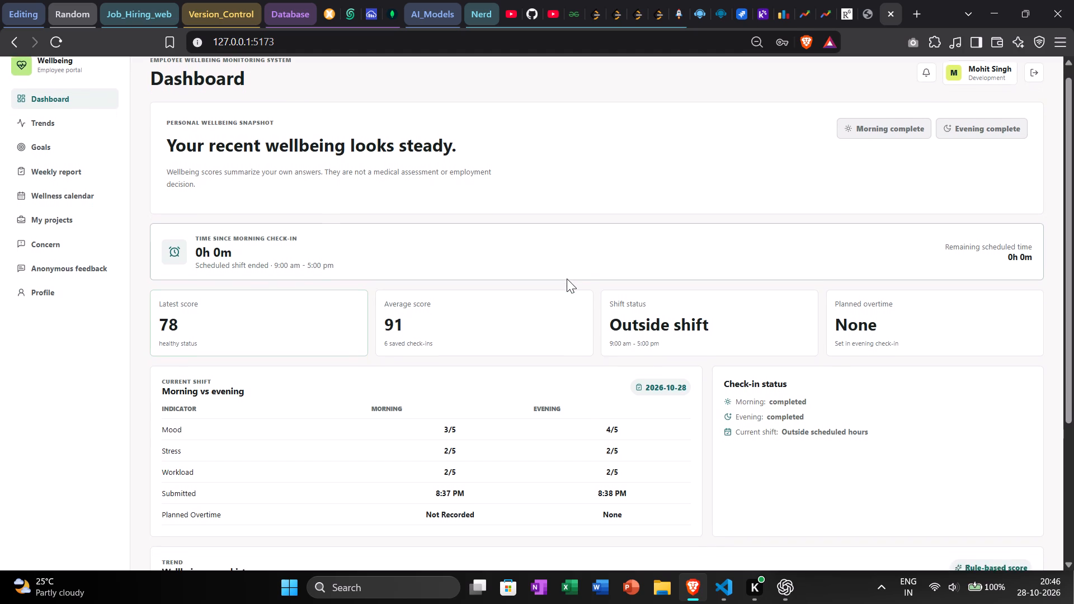
scroll(567, 279, down, 2)
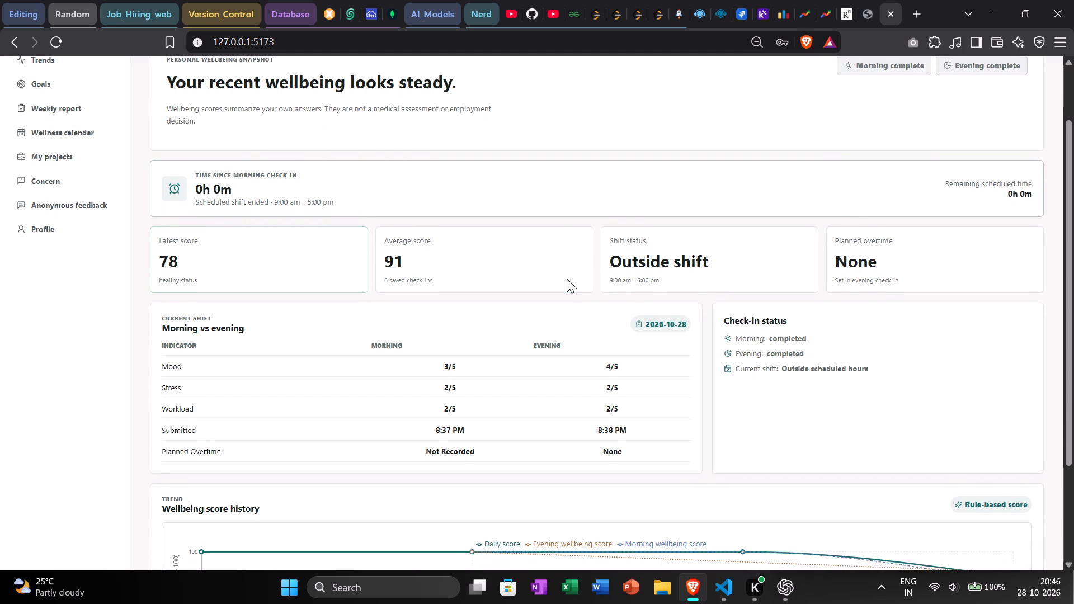
scroll(567, 279, down, 3)
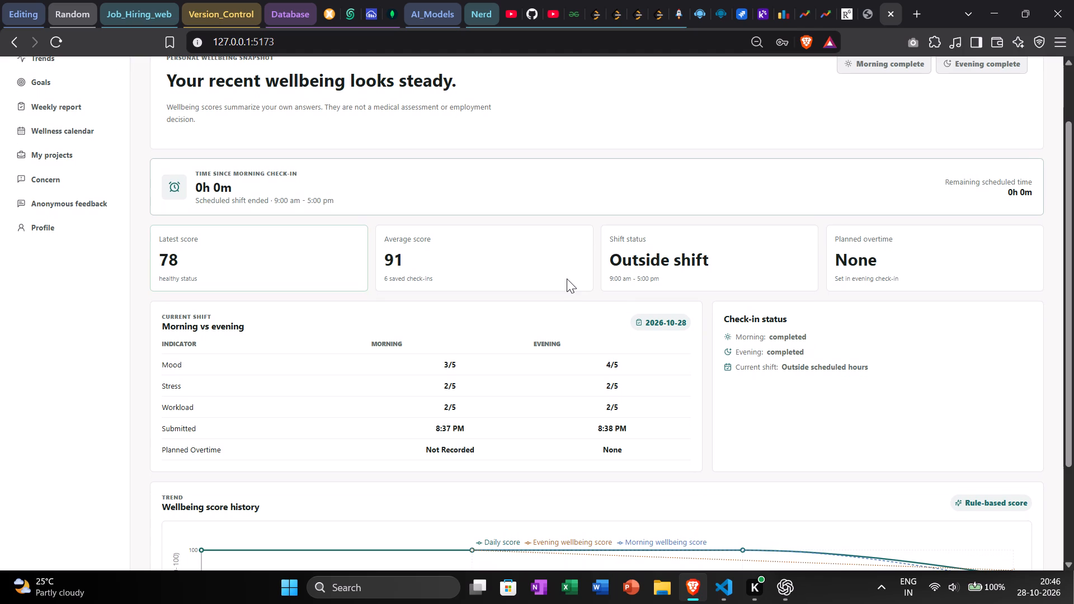
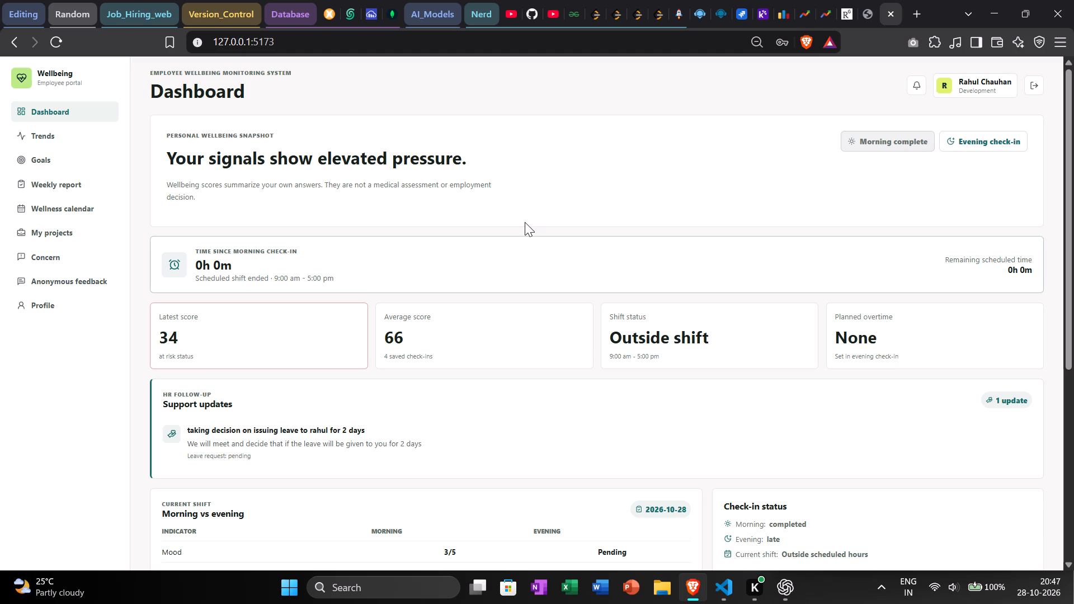
Review the personal wellbeing trend charts and check-in history for the last 30 days.
scroll(374, 244, up, 1)
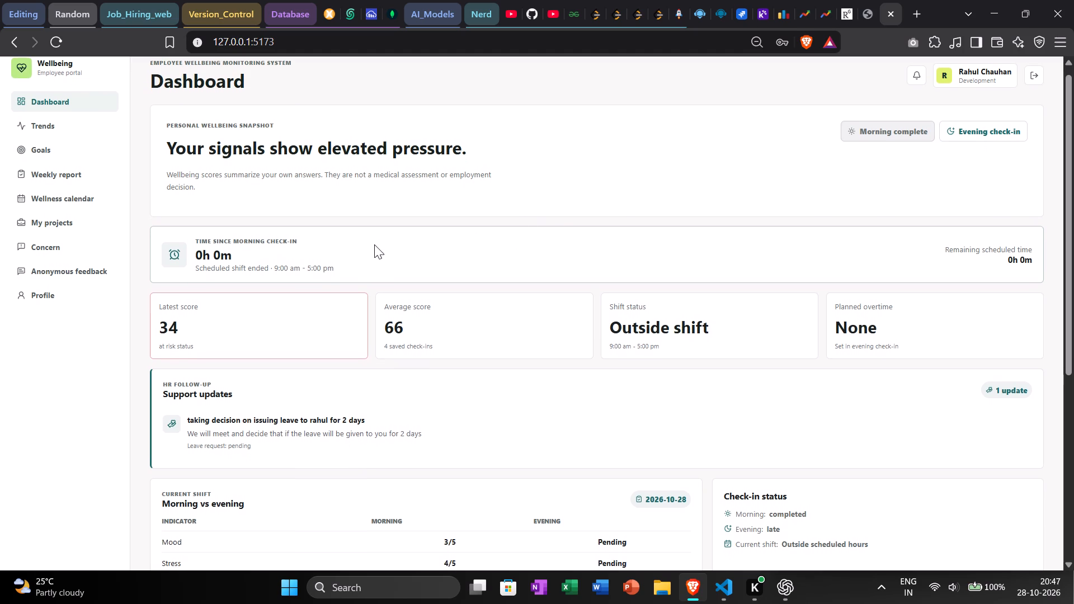
scroll(374, 244, up, 1)
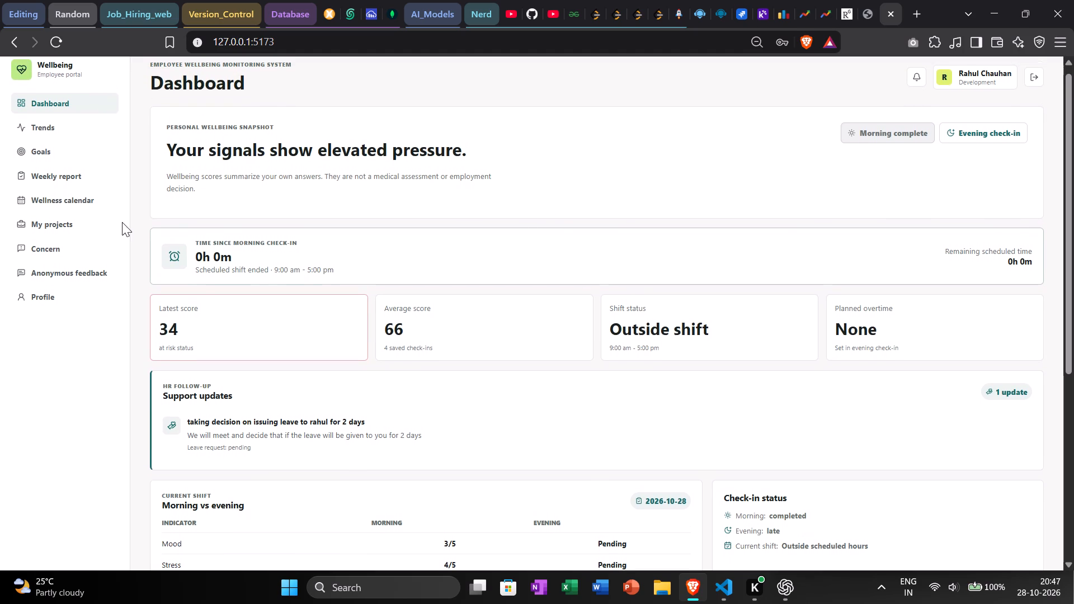
click(53, 141)
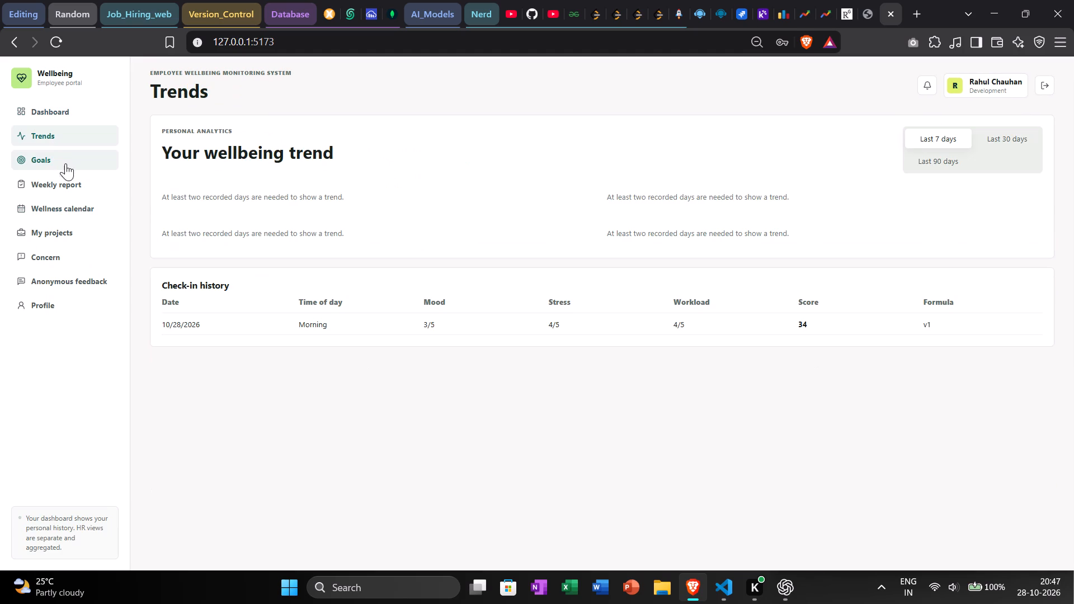
click(1019, 136)
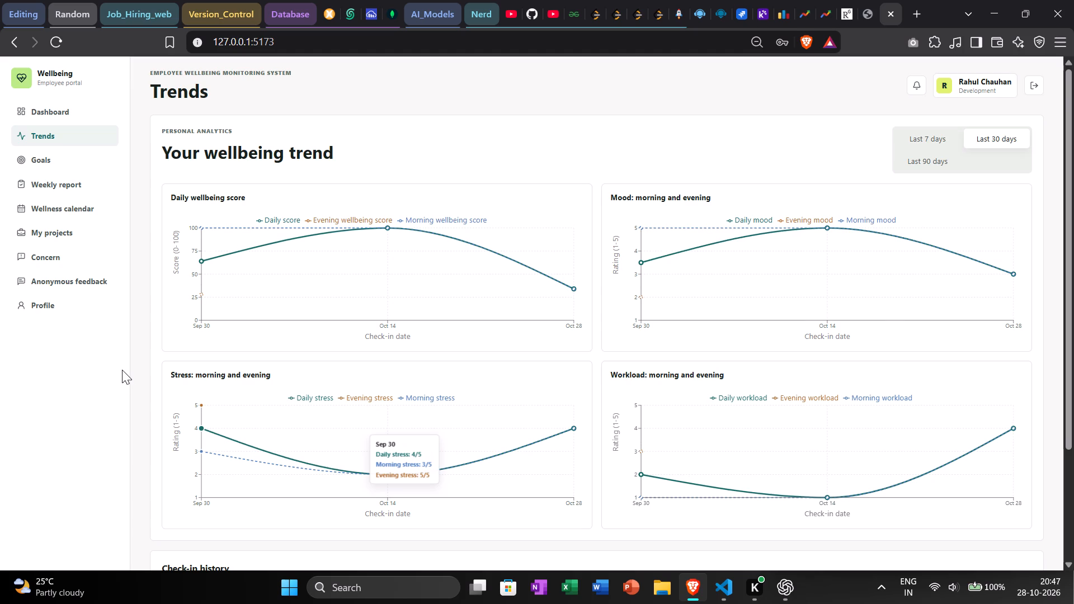
scroll(122, 370, down, 3)
scroll(122, 370, up, 8)
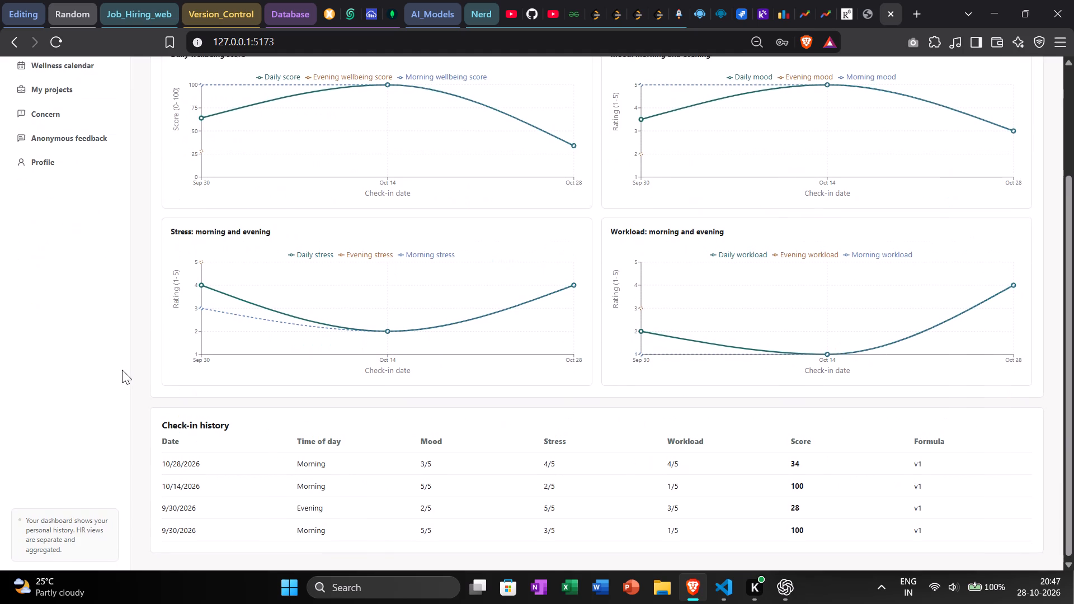
scroll(122, 370, up, 1)
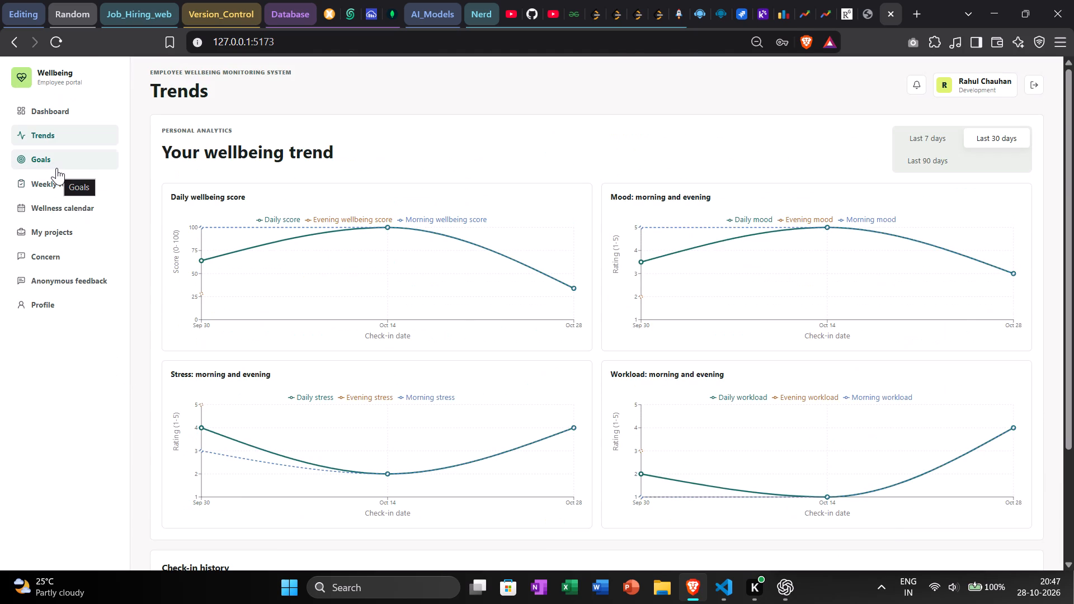
Look over the personal goals page and the weekly wellbeing report.
click(56, 168)
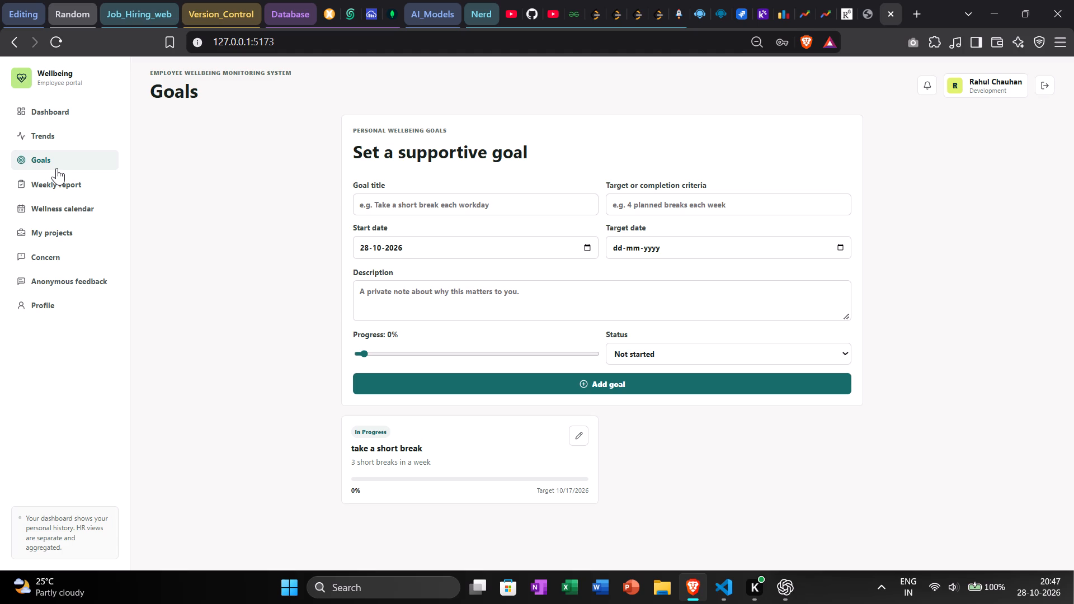
click(59, 185)
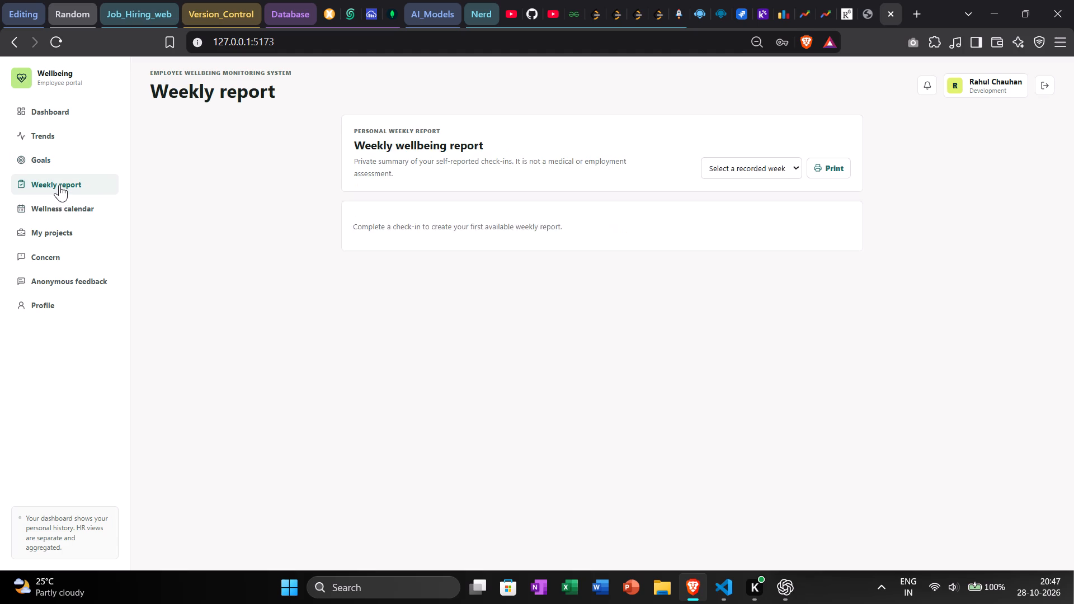
click(59, 205)
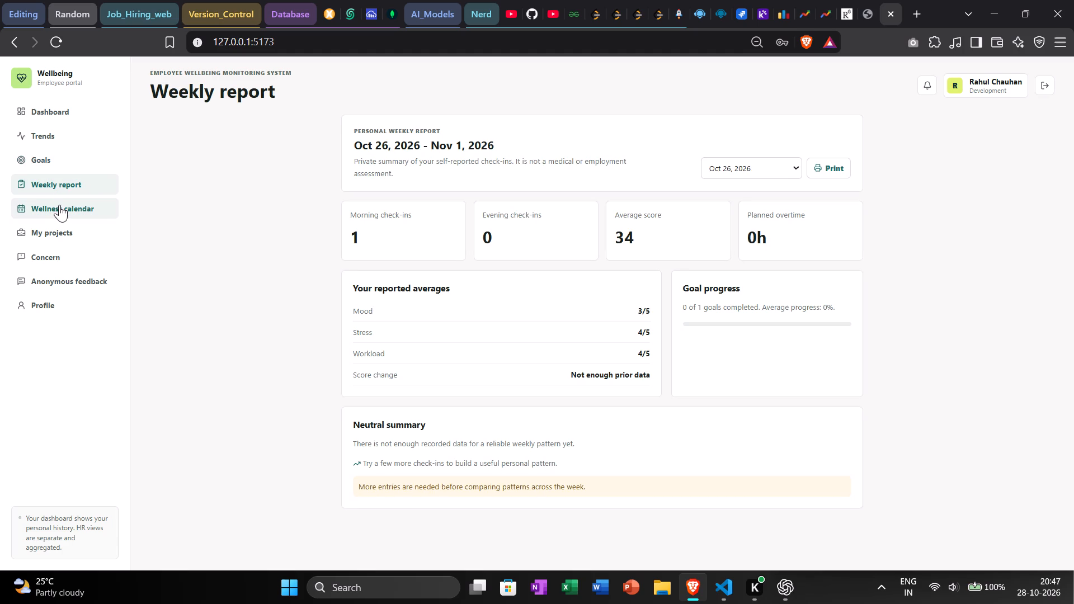
Update the "take a short break" goal to 100% progress with status Completed and save the changes.
click(64, 164)
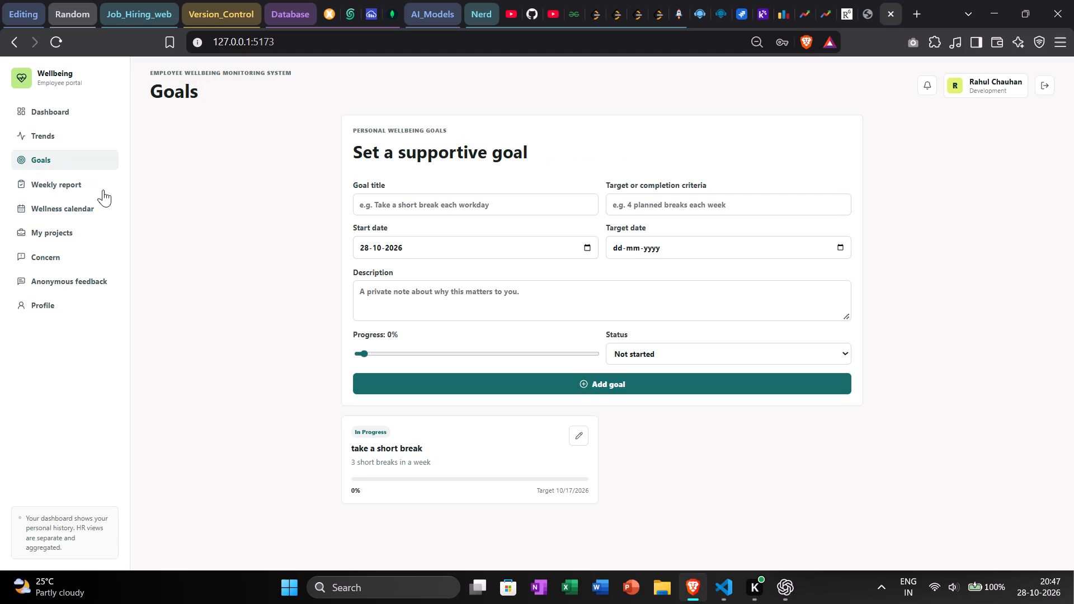
click(584, 432)
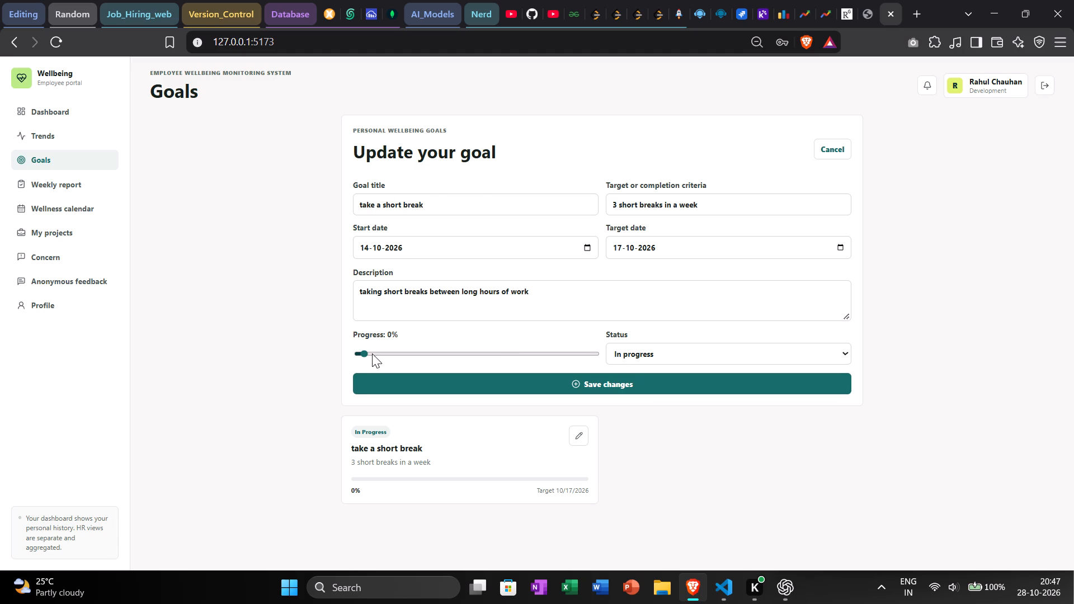
drag(368, 350, 658, 361)
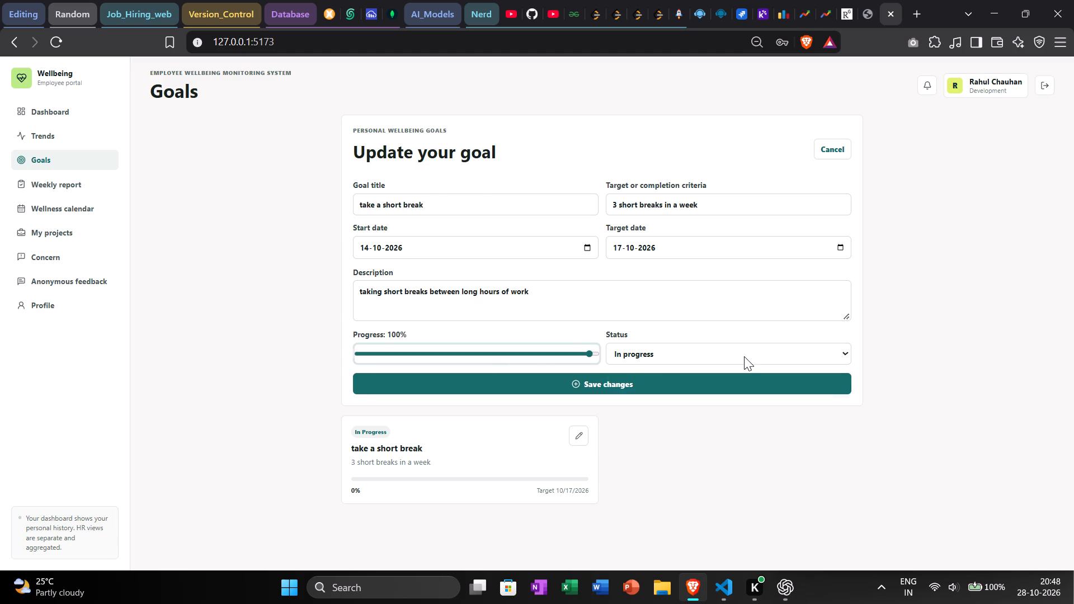
click(744, 356)
click(657, 409)
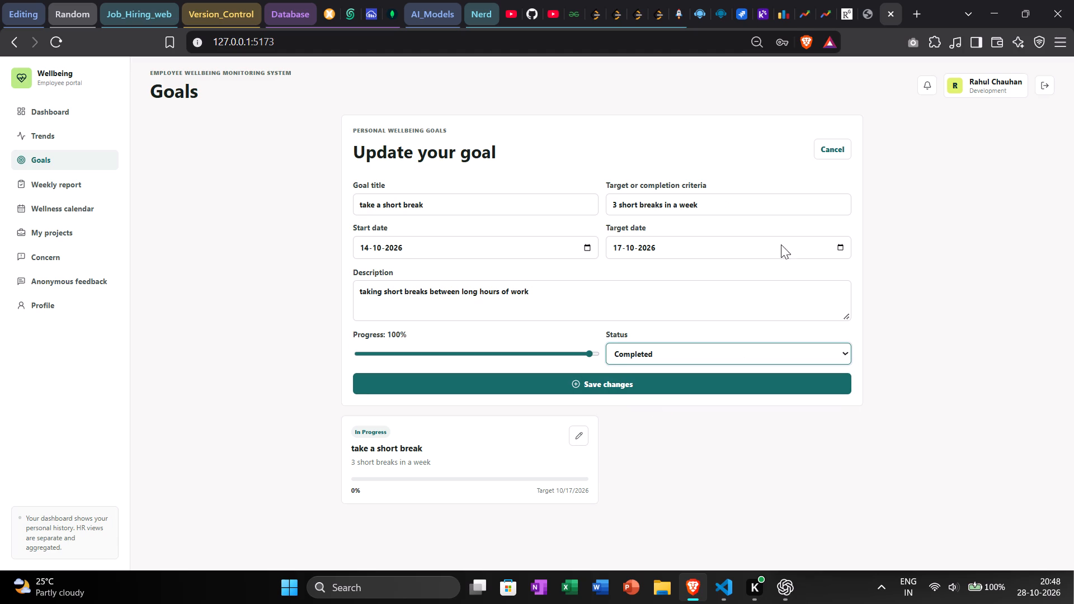
click(599, 383)
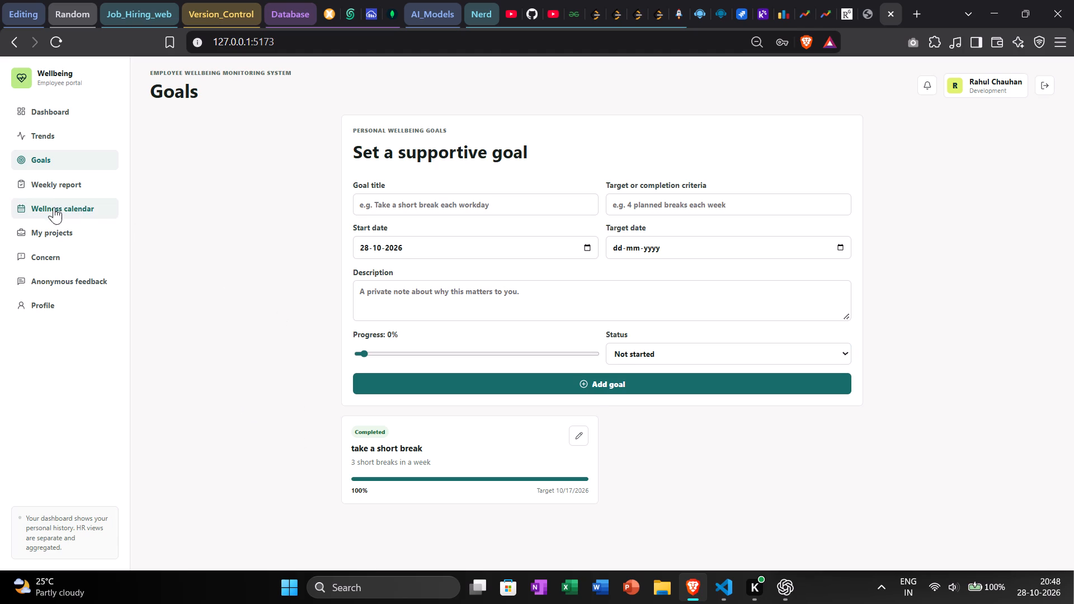
Check the weekly report's goal progress, the wellness calendar, the assigned projects and the concern page.
click(49, 191)
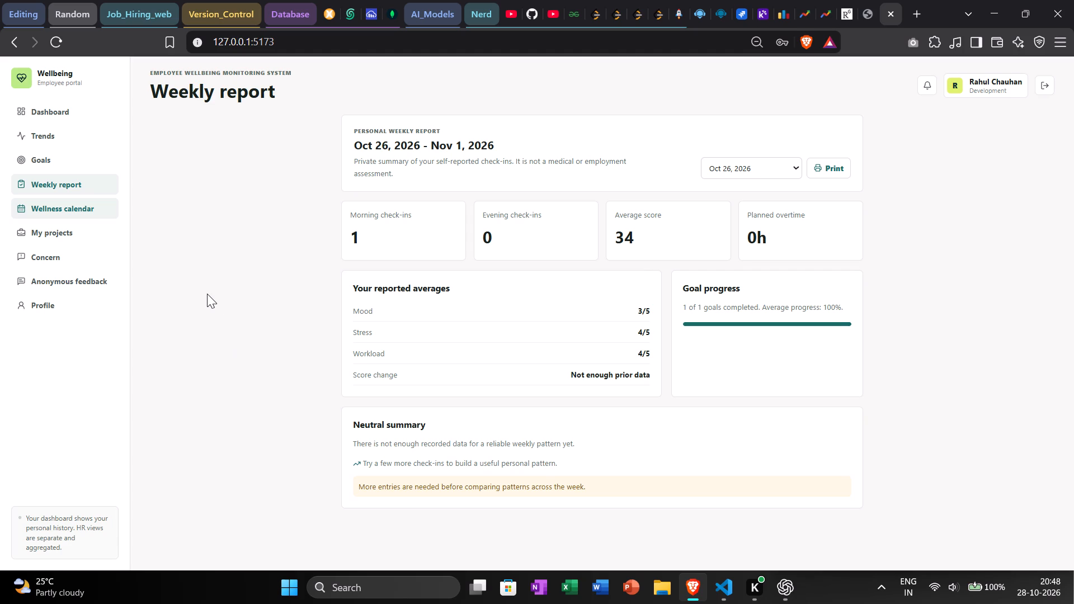
click(68, 216)
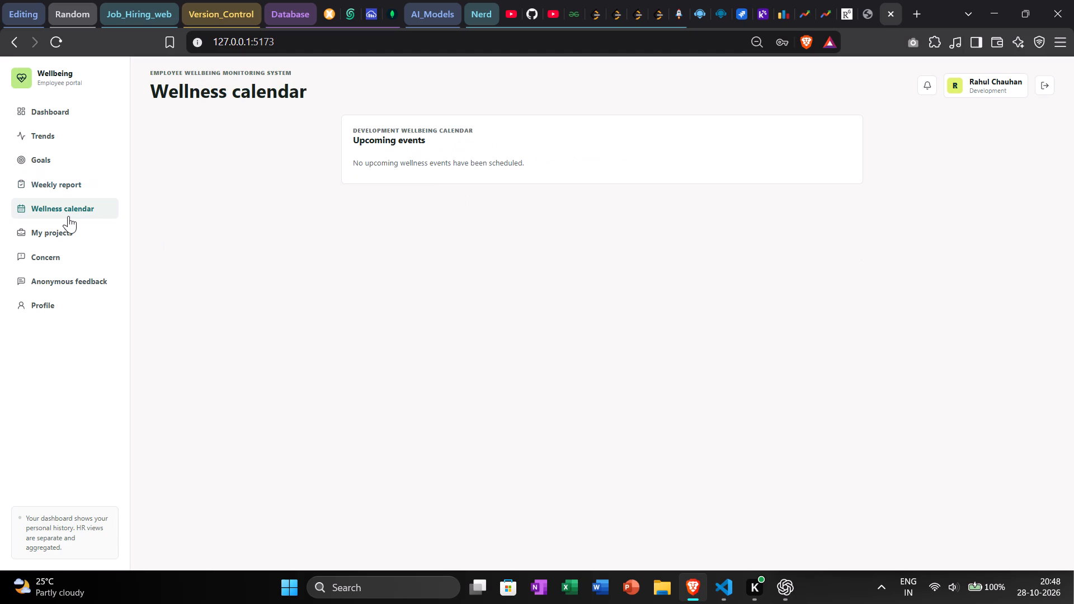
click(58, 229)
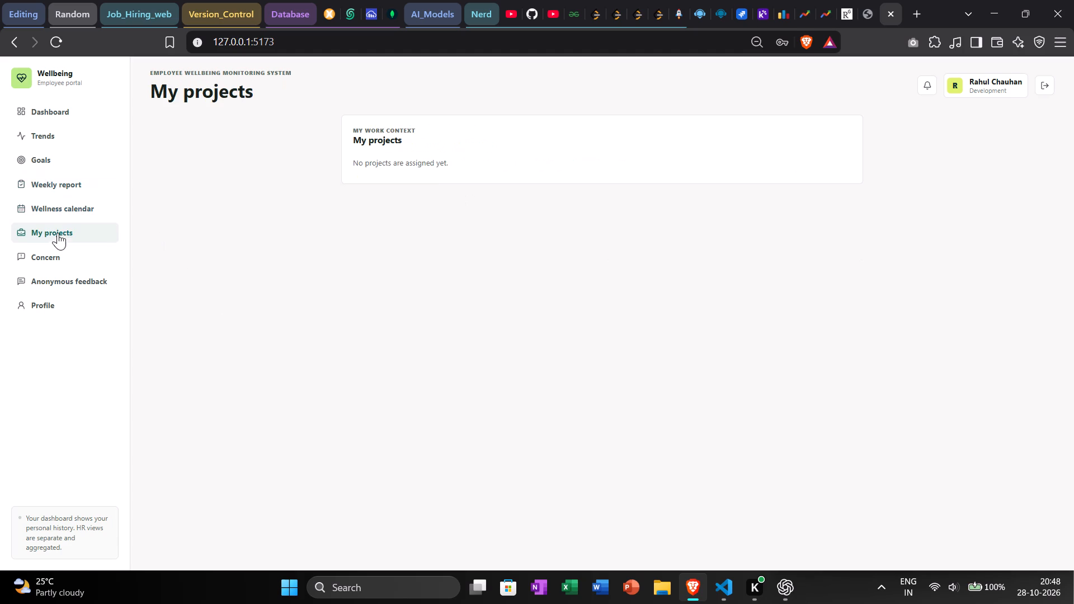
click(53, 256)
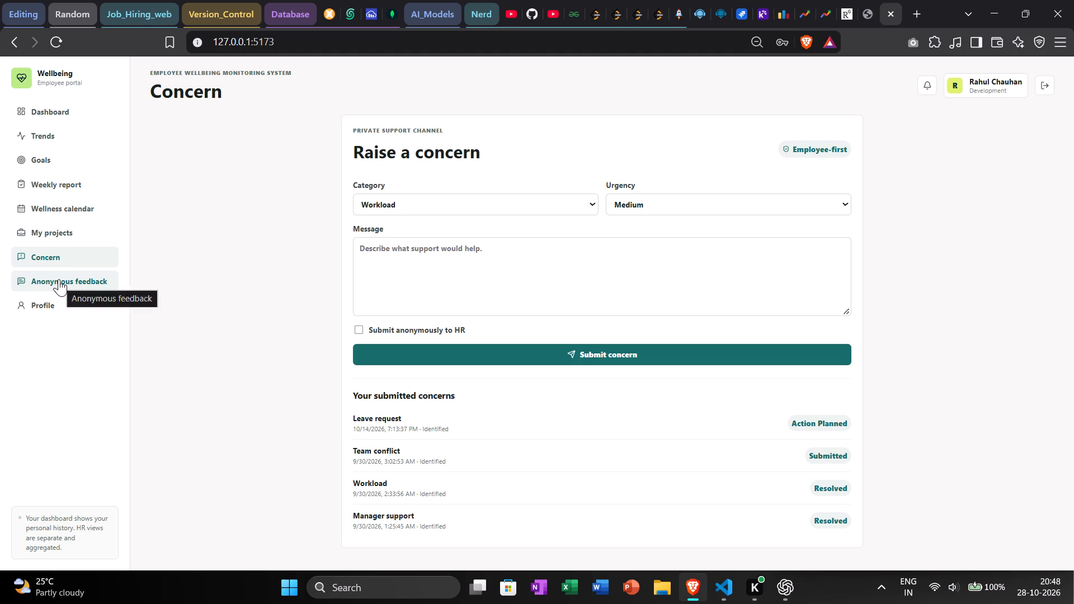
Start an anonymous feedback entry with the category Management.
click(59, 279)
click(477, 218)
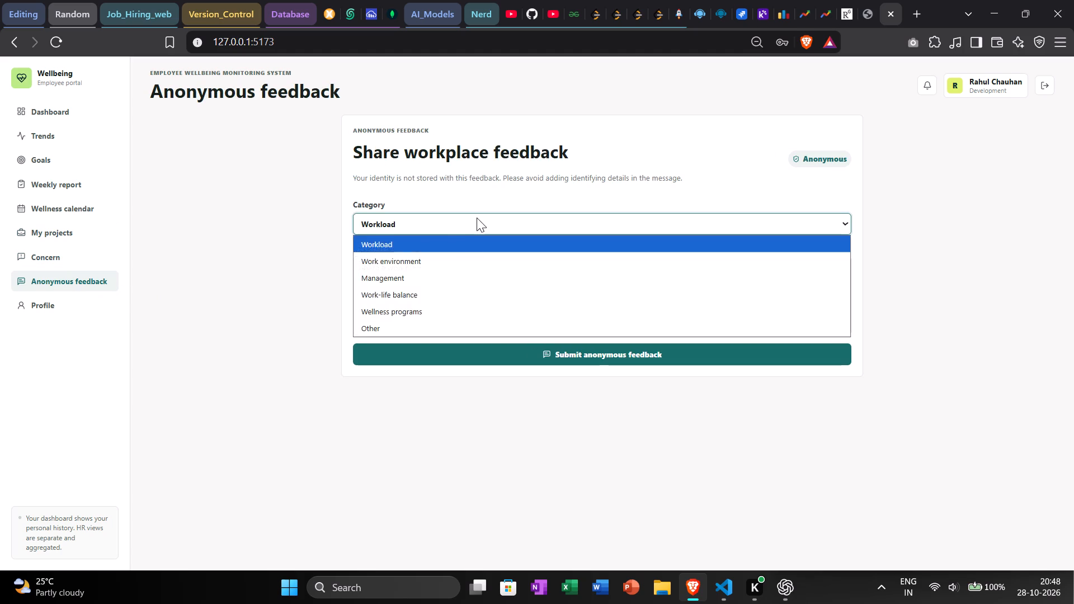
click(404, 275)
click(474, 279)
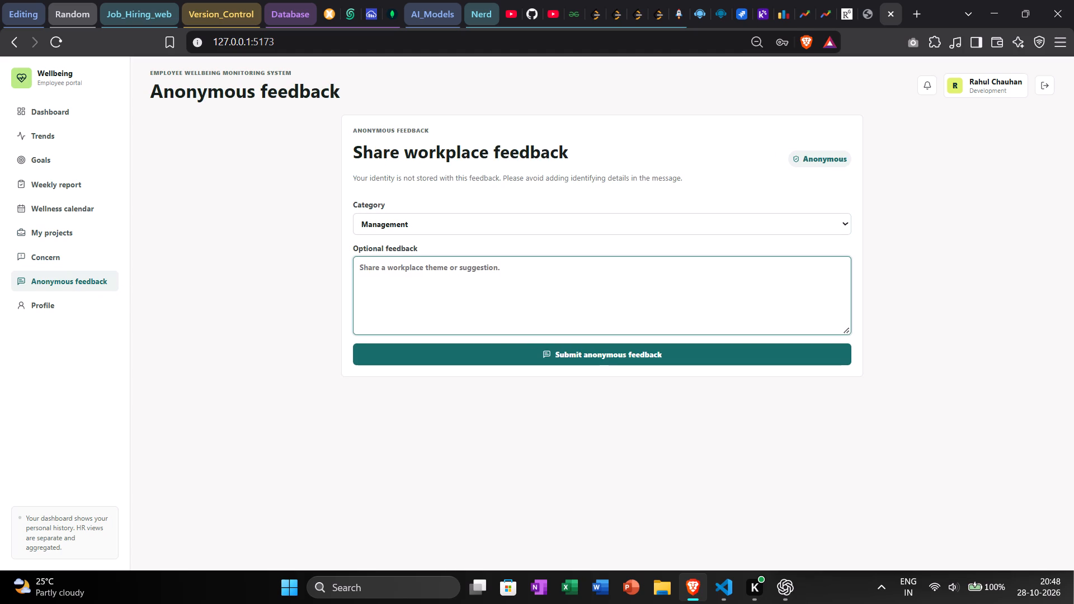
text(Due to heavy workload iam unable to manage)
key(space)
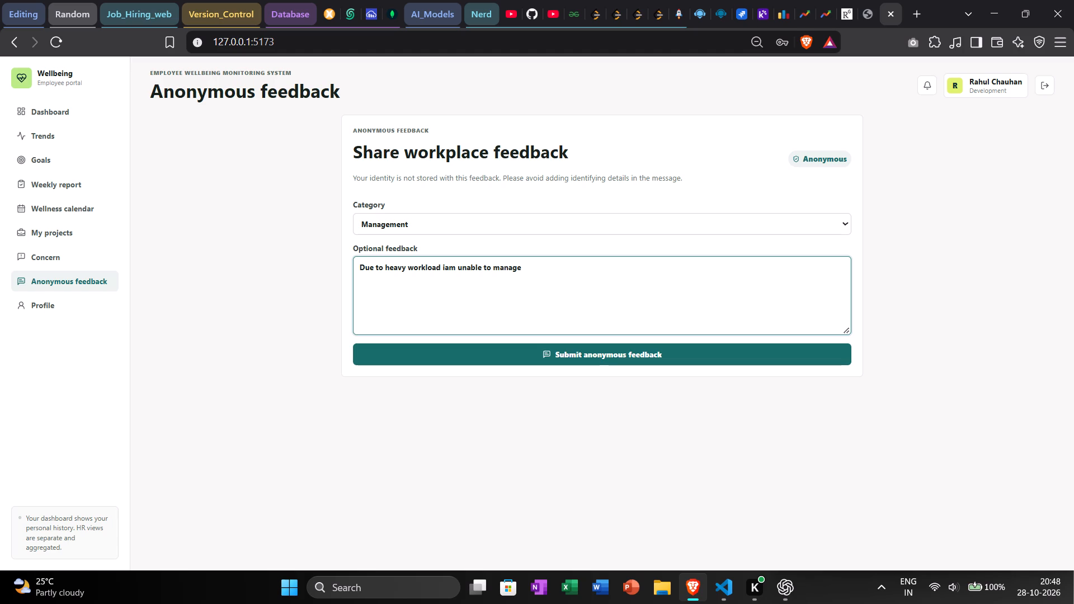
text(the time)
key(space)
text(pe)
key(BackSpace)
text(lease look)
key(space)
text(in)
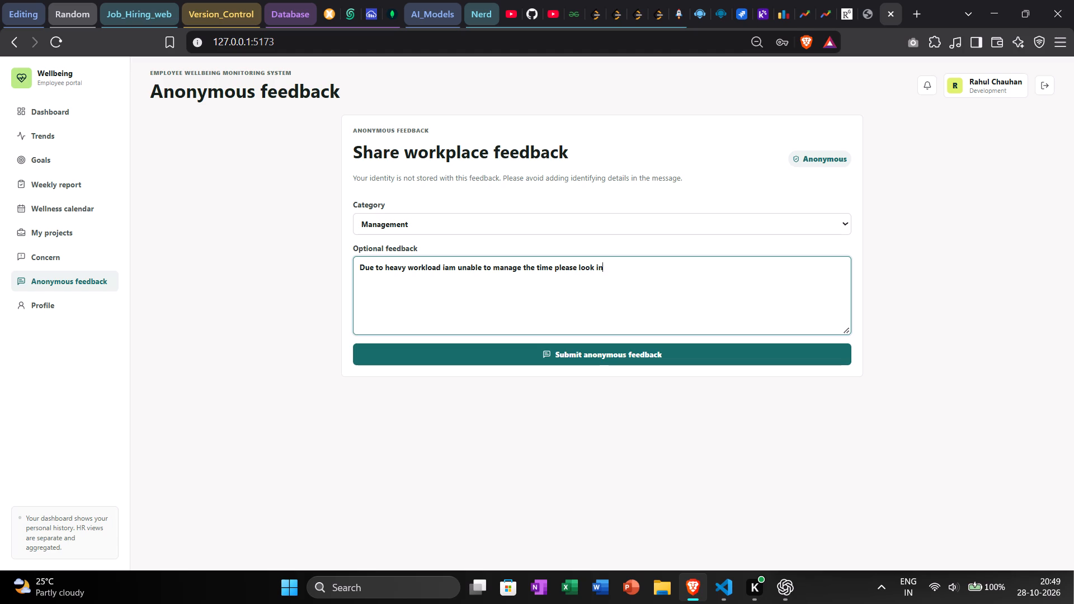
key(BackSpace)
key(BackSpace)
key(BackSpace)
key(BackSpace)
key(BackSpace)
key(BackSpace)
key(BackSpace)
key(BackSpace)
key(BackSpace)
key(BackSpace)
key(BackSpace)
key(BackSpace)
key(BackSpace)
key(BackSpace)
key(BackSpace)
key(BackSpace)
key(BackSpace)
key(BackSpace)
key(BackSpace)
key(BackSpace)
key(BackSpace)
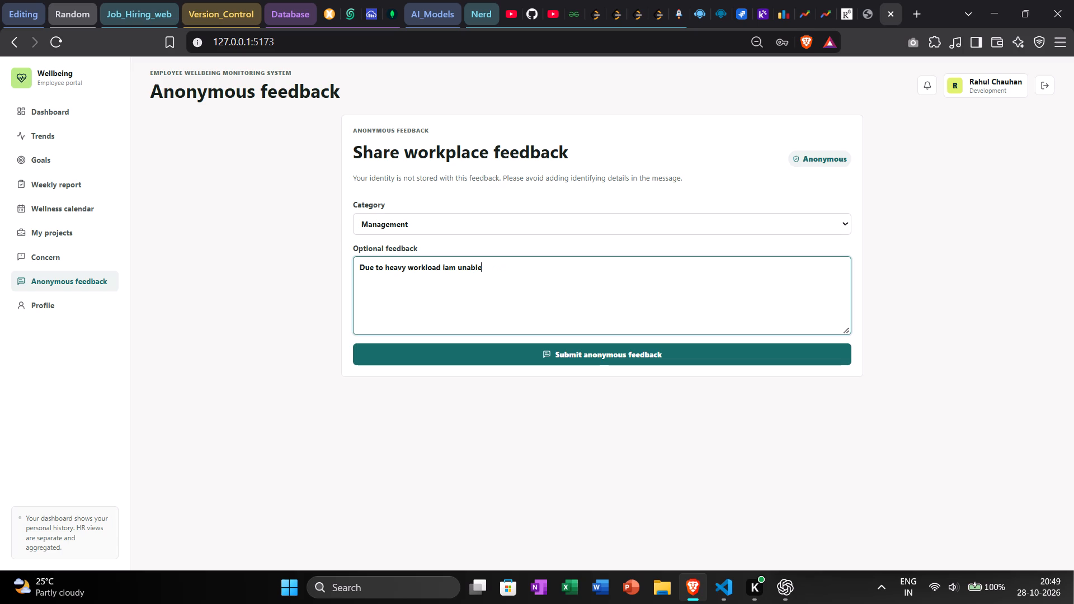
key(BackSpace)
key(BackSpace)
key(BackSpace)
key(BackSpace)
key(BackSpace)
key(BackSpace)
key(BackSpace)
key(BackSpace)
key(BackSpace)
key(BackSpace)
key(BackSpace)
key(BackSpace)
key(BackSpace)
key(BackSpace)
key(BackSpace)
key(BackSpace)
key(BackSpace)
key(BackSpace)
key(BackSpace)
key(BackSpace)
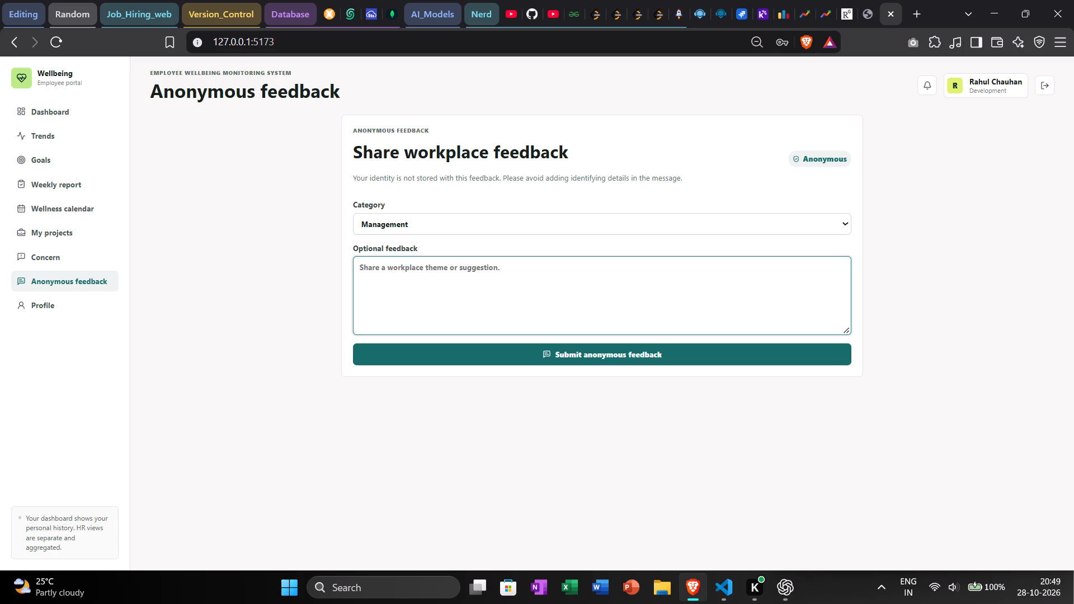
Submit the feedback "The manager is not a friendly guy, he always keeps shouting when its deadline for the projects so please look into it.".
text(The mana)
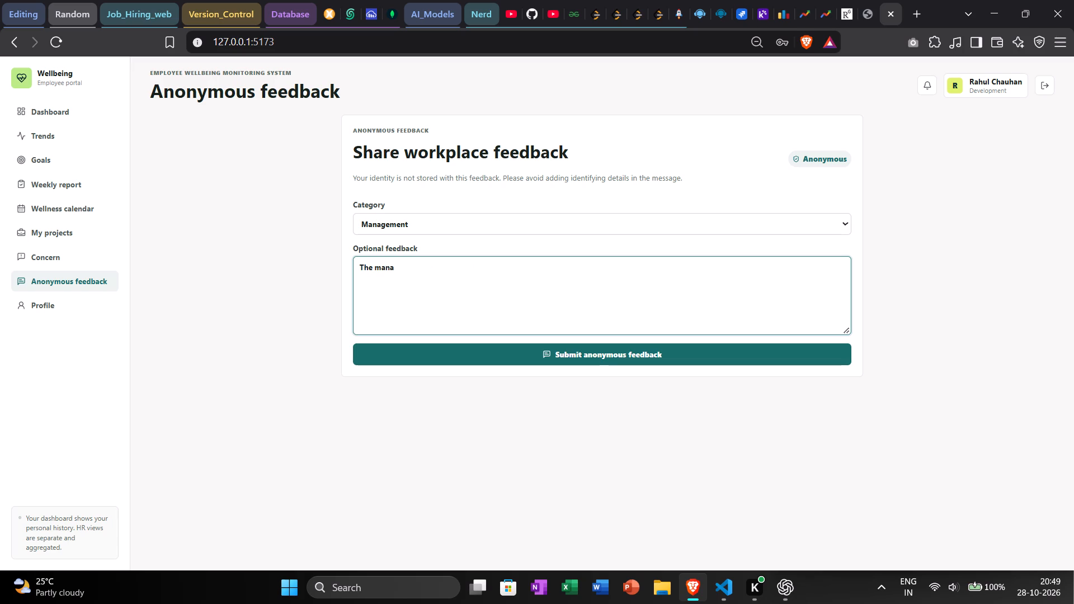
text(ger is)
key(space)
text(not)
key(space)
text(a p)
key(o)
key(BackSpace)
key(BackSpace)
text(friendly guy)
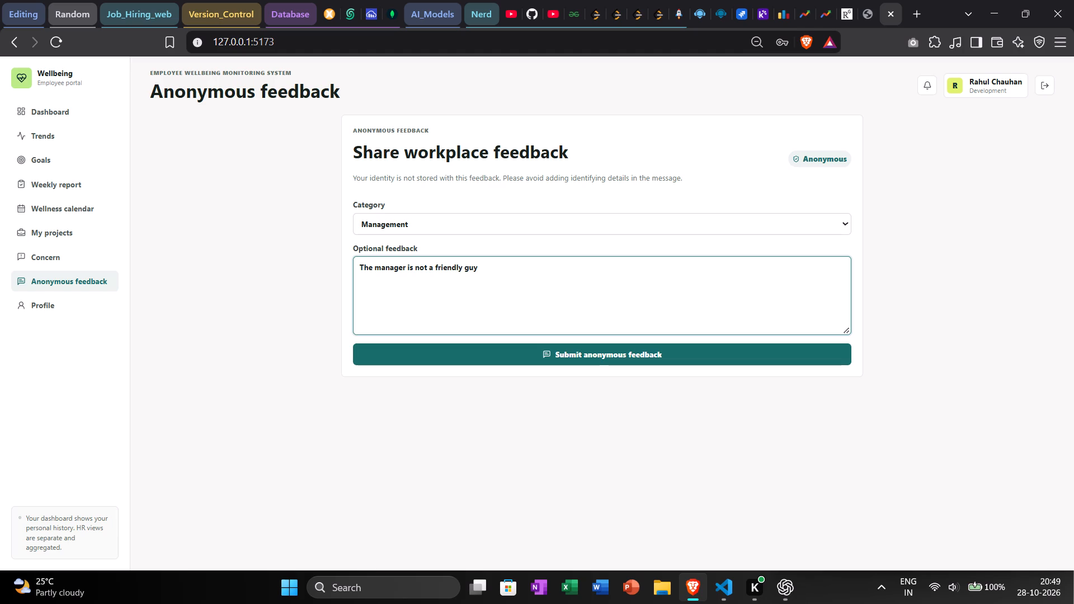
text(, he always keeps)
key(space)
text(shouting)
key(space)
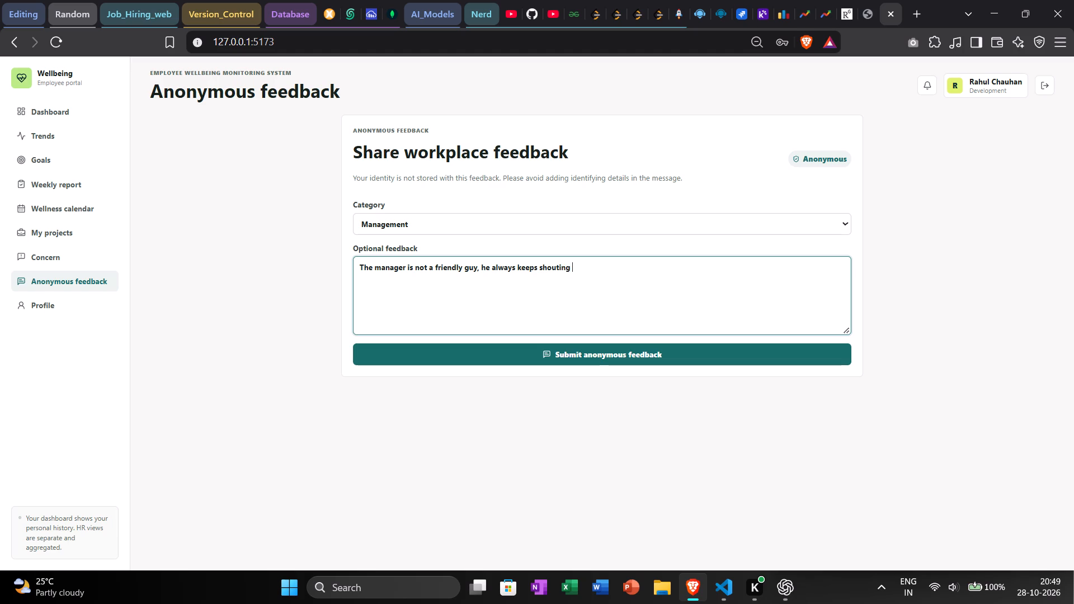
text(when its t)
key(BackSpace)
text(deadline for the projects so l)
key(BackSpace)
text(please look into it.)
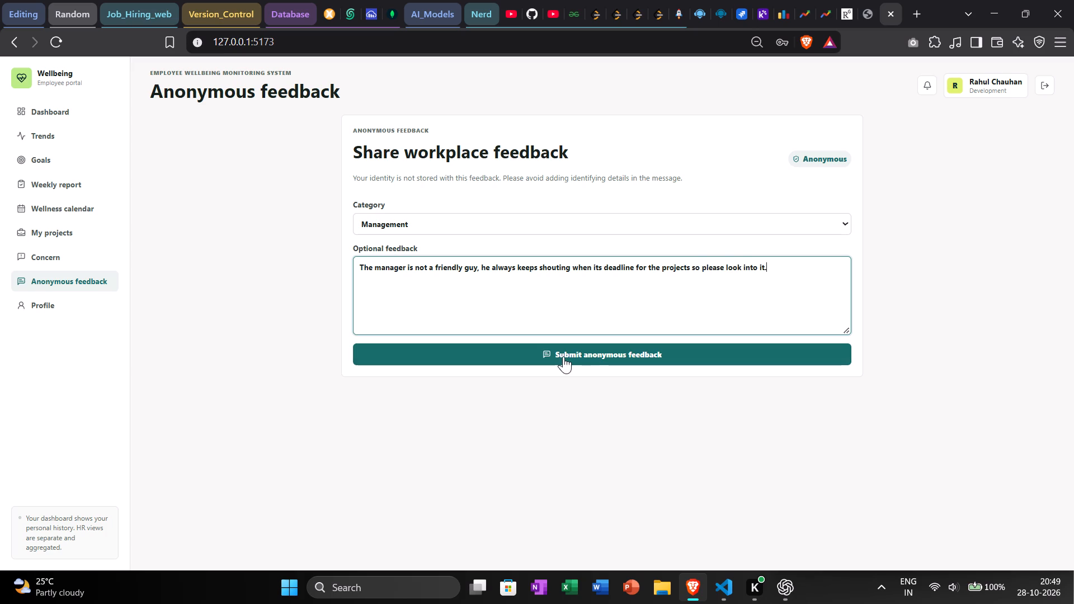
click(563, 356)
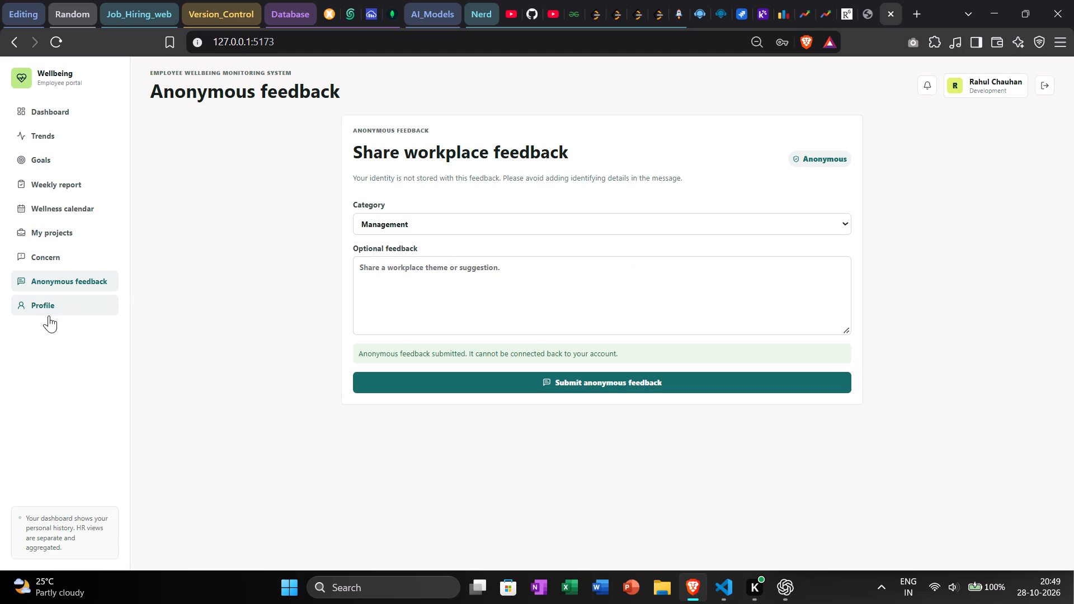
View the employee dashboard and the statuses of the submitted concerns.
click(60, 119)
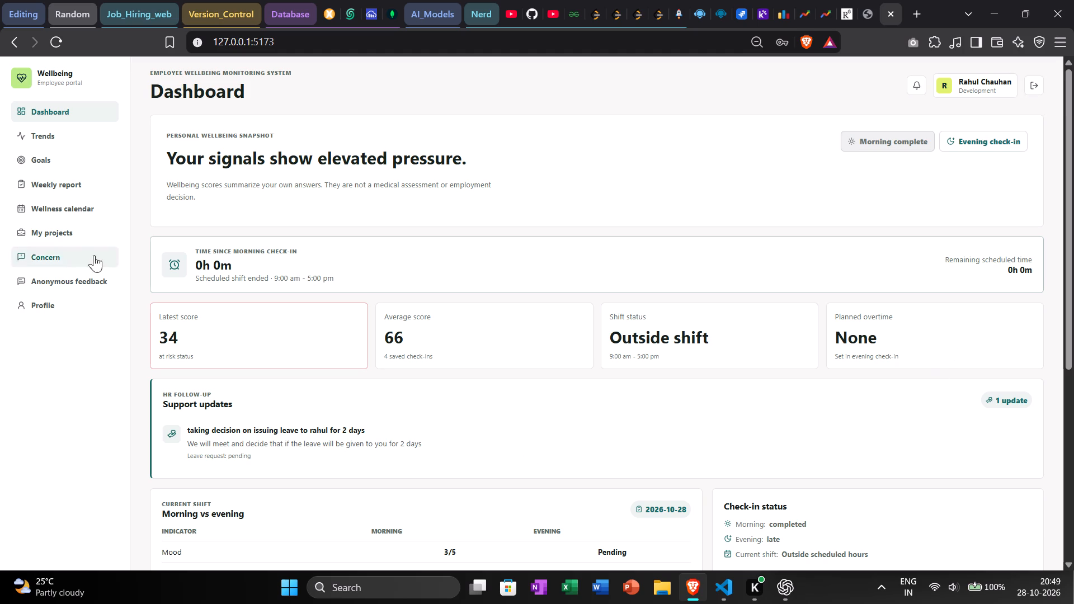
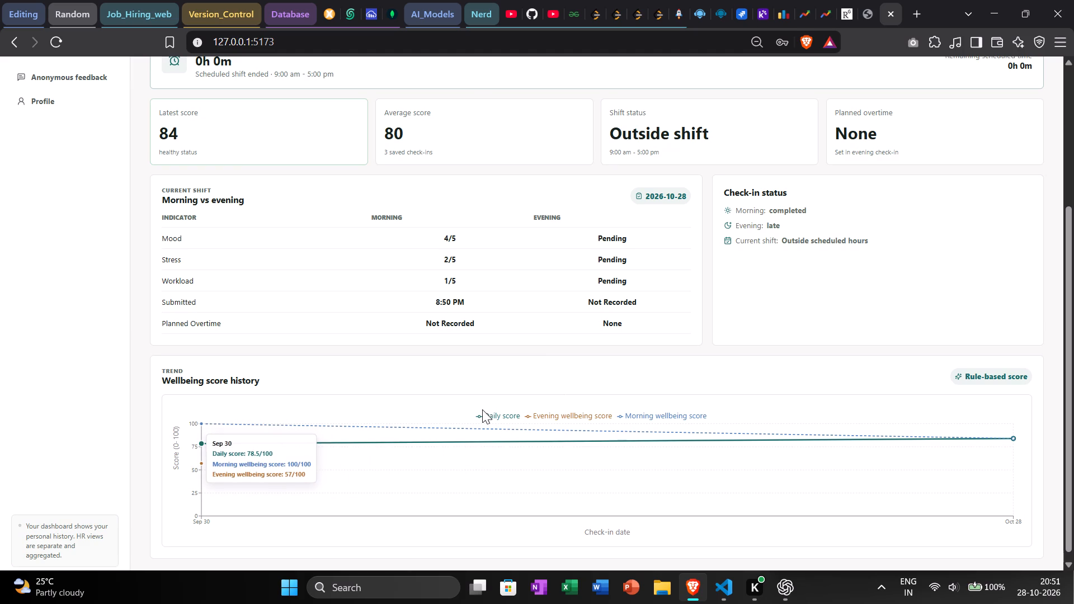
Review the employee dashboard's check-in summary and score history, and examine the wellbeing trends over the last 30 days.
scroll(482, 409, up, 6)
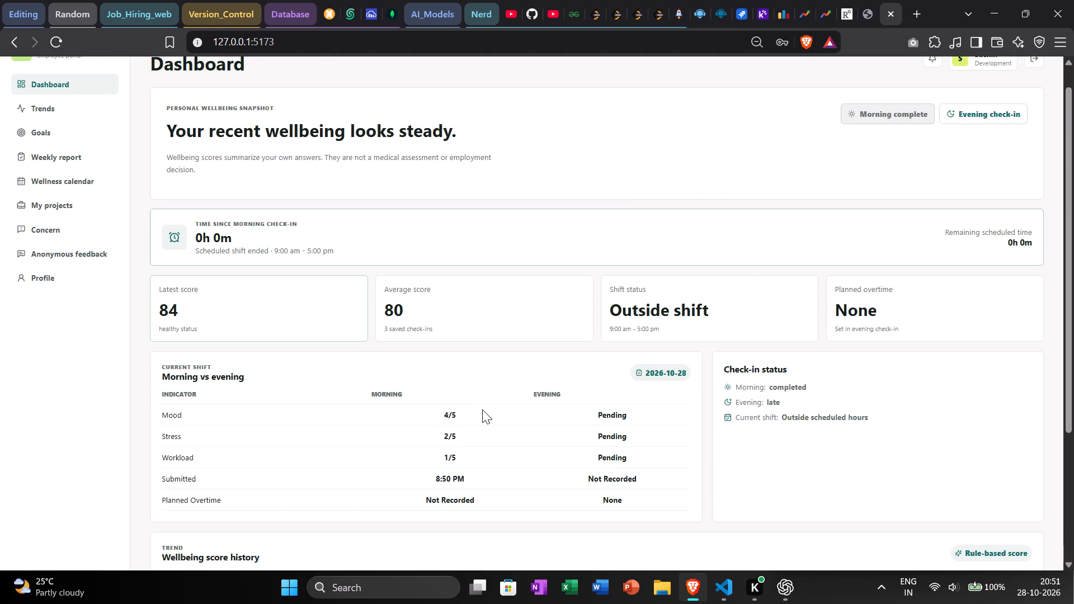
scroll(482, 409, down, 5)
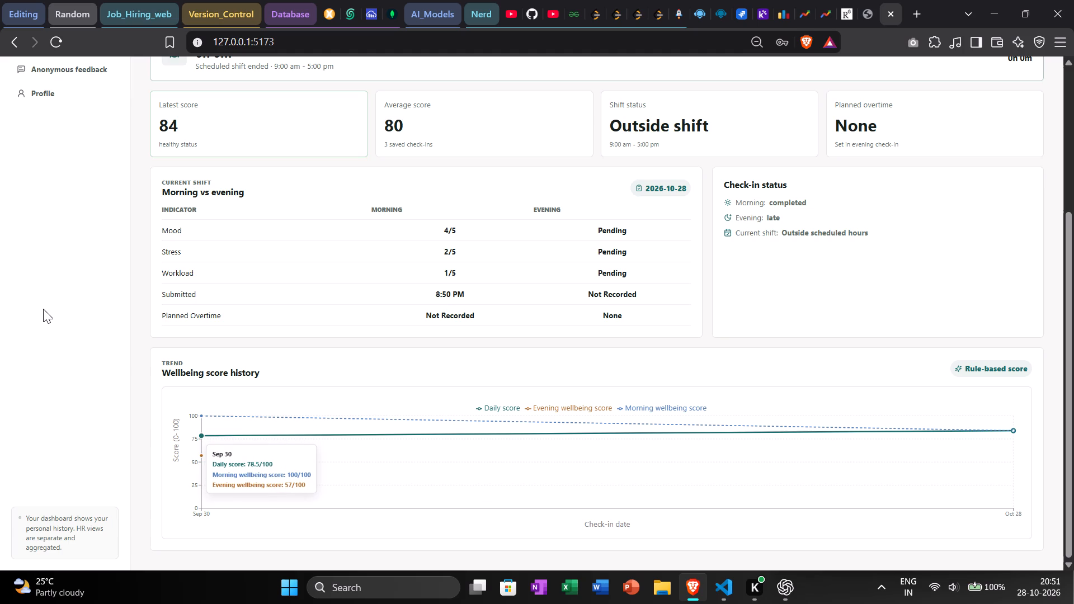
scroll(214, 337, up, 6)
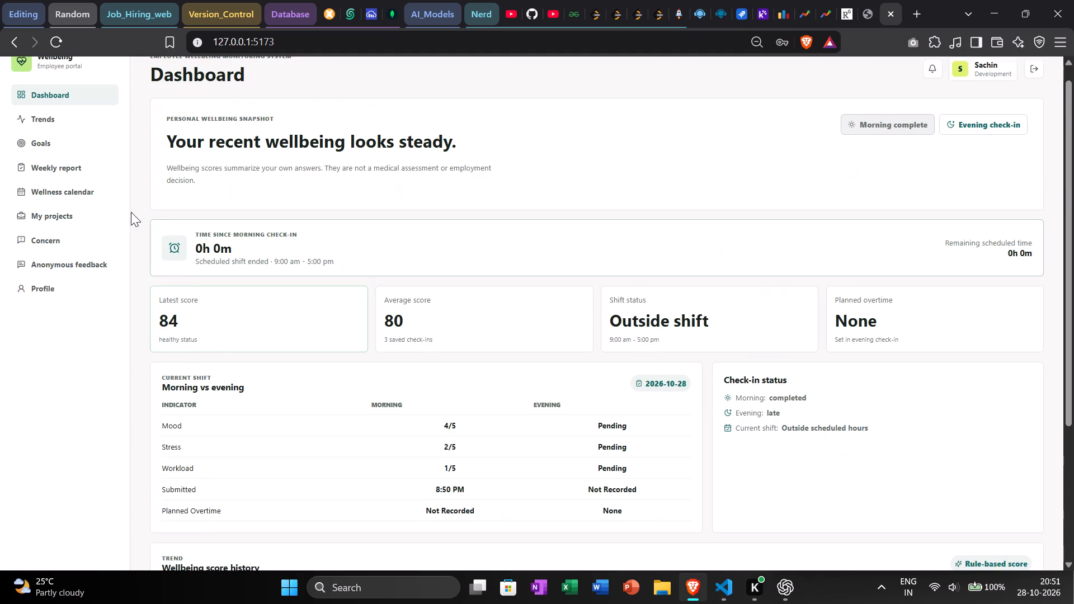
click(60, 138)
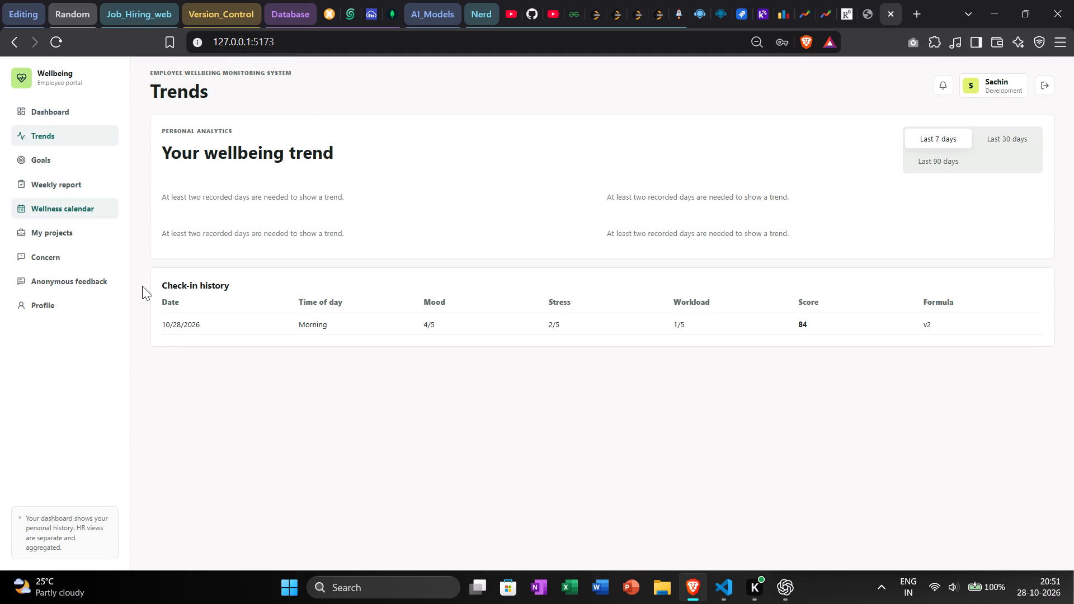
click(998, 136)
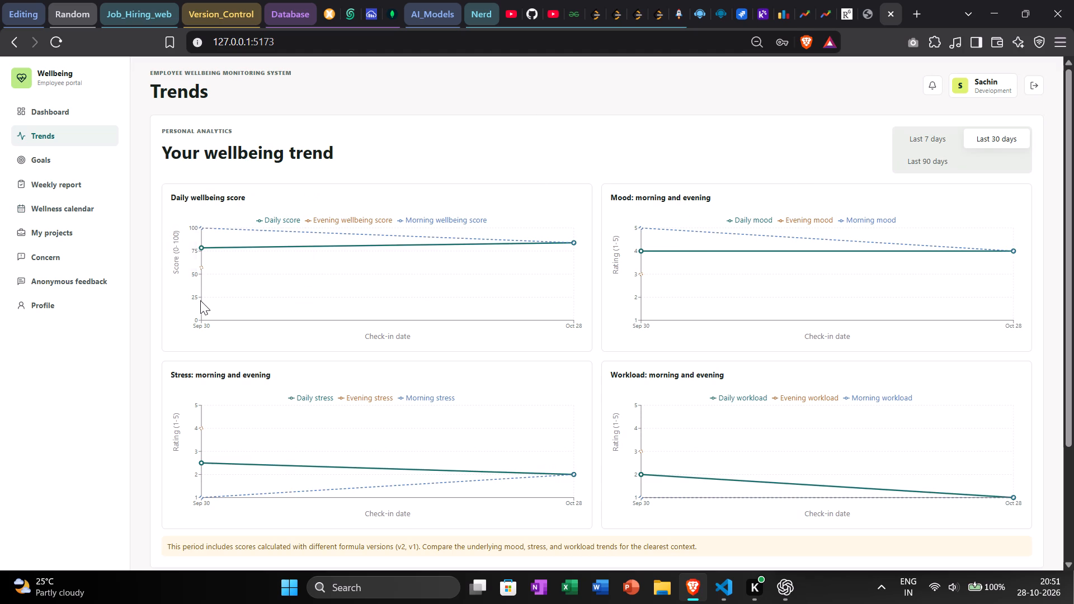
Look through the Goals, Weekly report, Wellness calendar, My projects, Concern and Anonymous feedback pages of the employee portal.
click(58, 166)
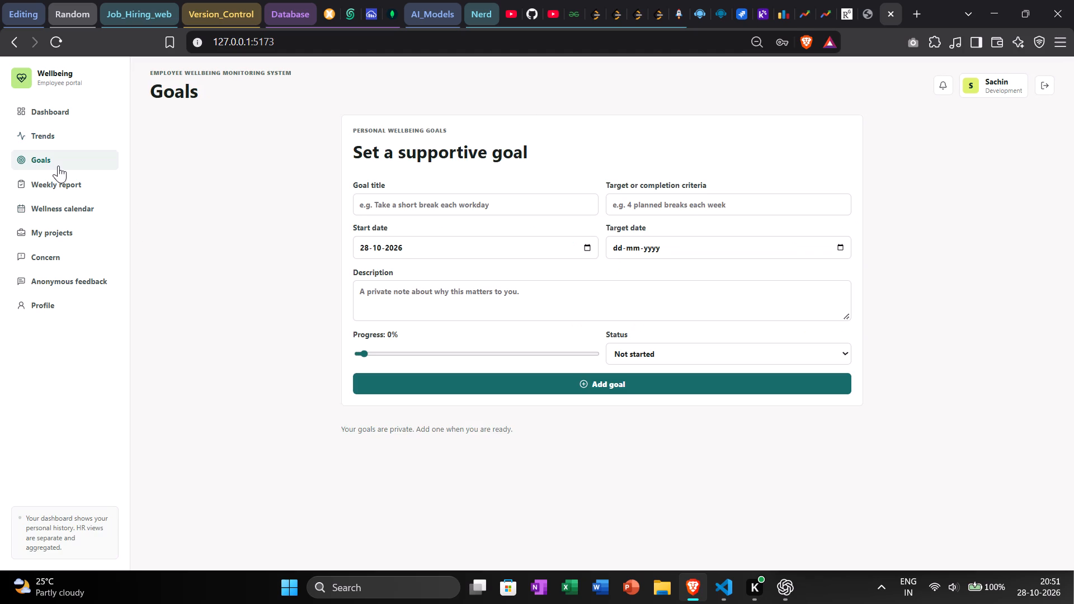
click(58, 178)
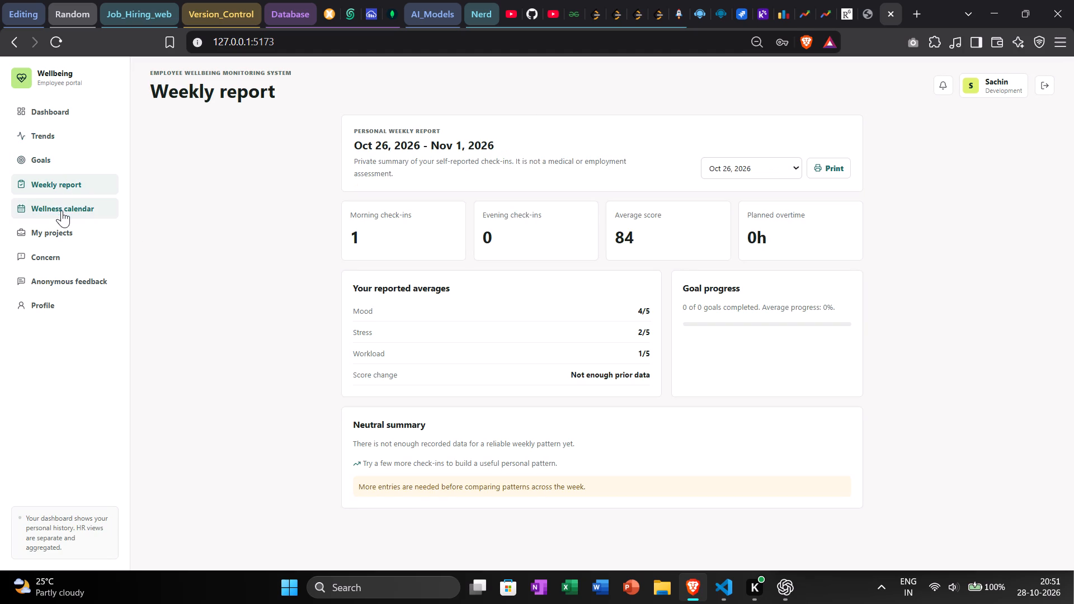
click(43, 207)
click(71, 241)
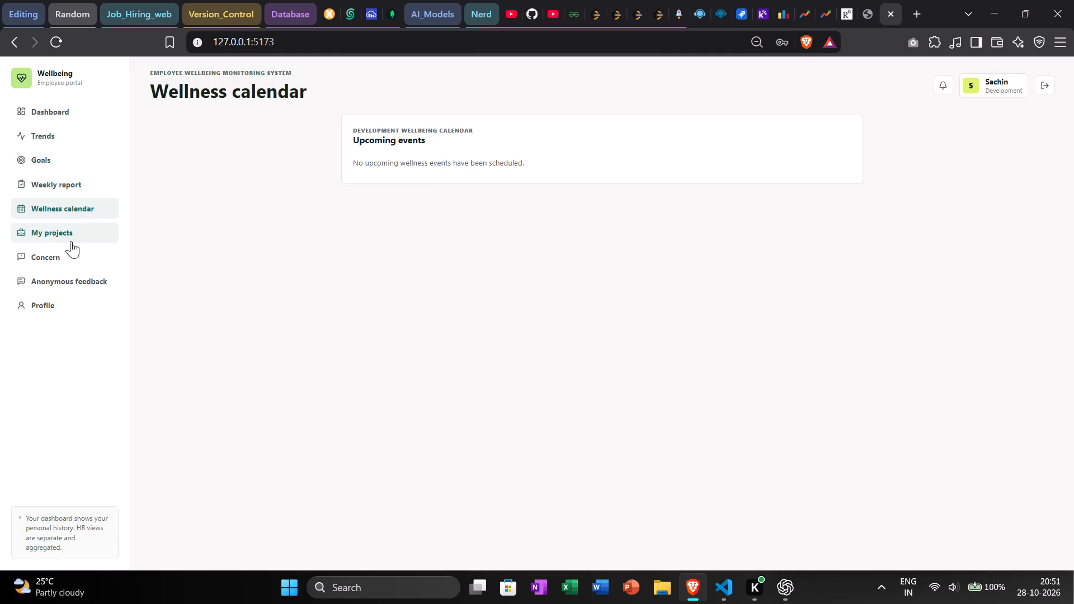
click(51, 257)
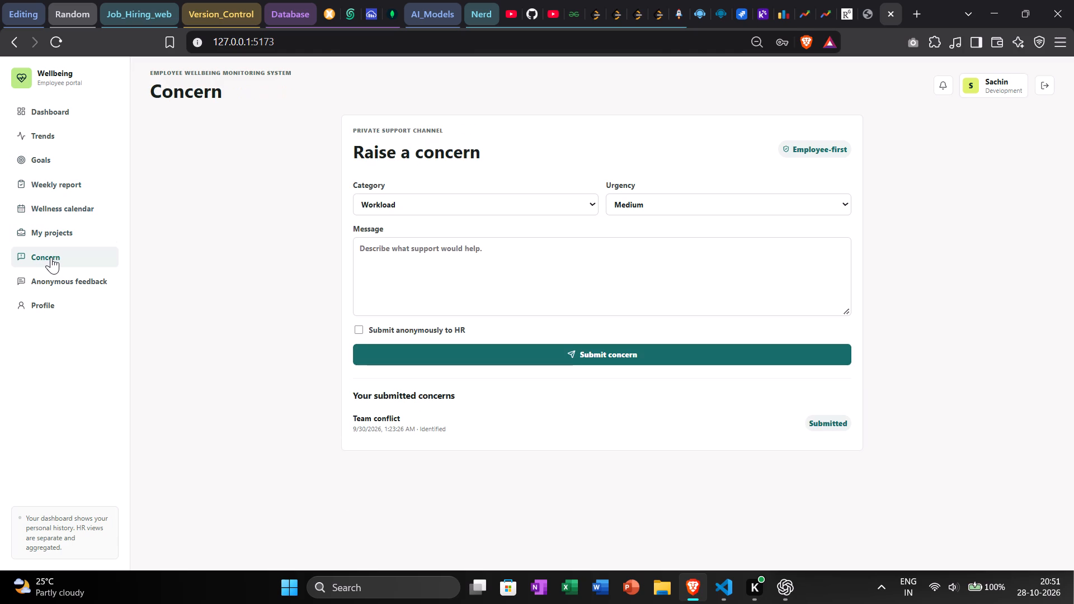
click(54, 275)
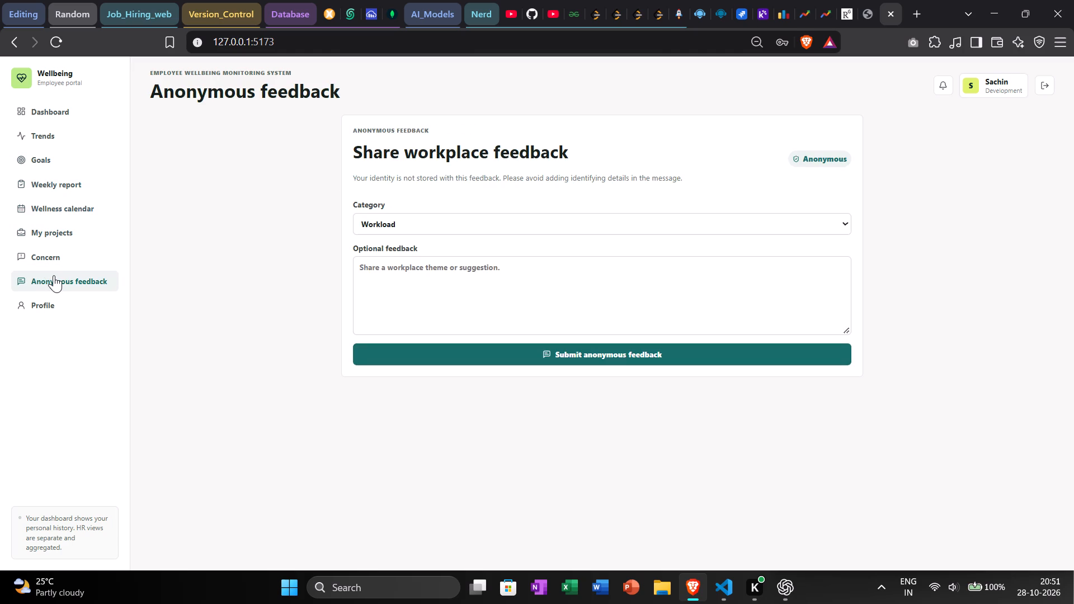
click(54, 275)
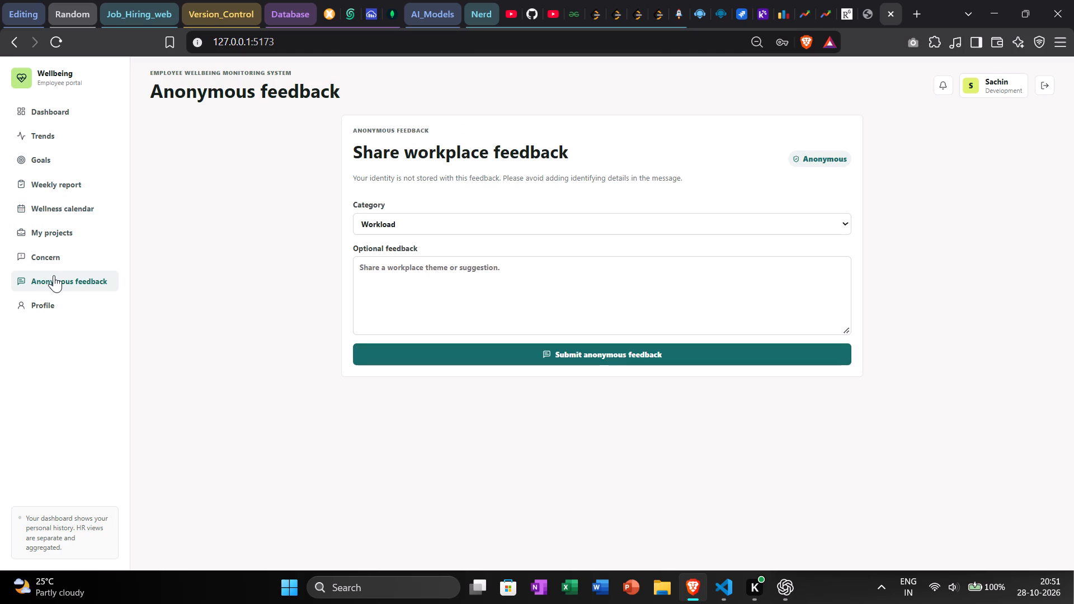